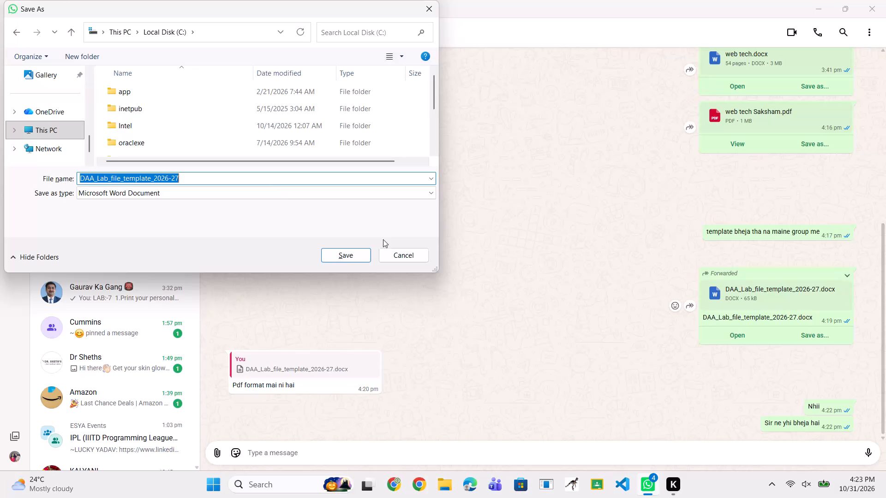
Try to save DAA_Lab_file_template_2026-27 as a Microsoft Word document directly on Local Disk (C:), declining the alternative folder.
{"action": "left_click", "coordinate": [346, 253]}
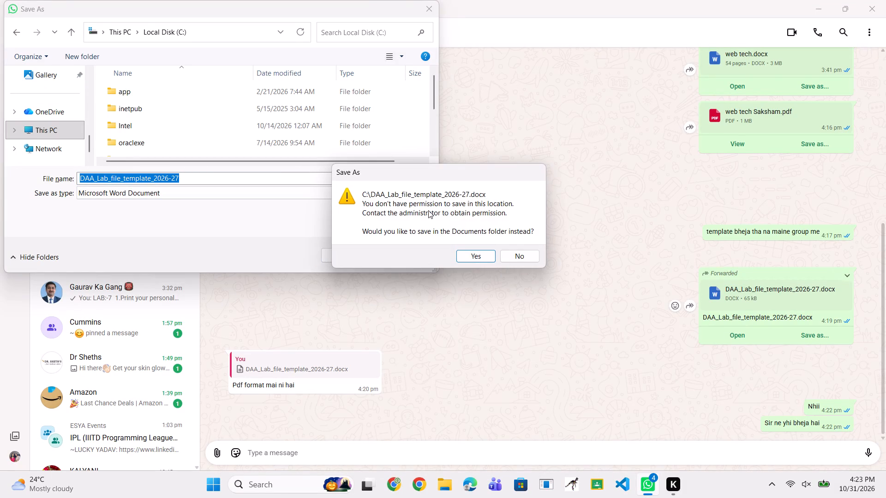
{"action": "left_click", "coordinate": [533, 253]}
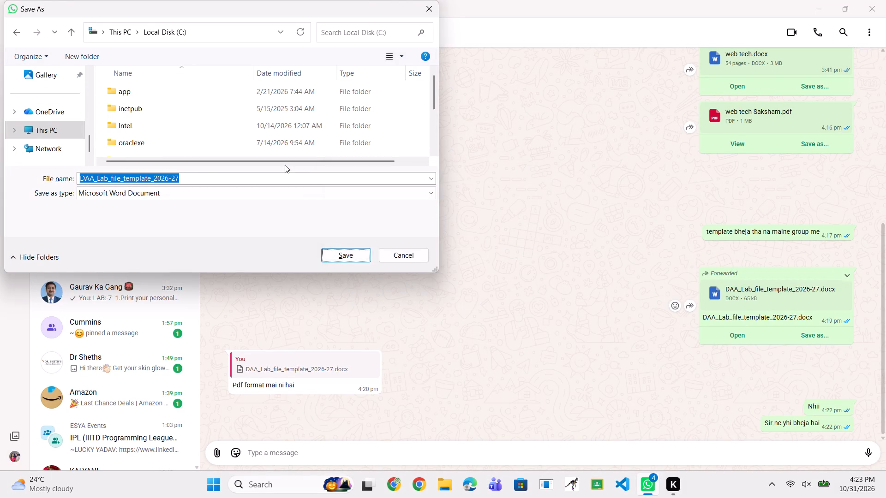
Switch the save location for the DAA_Lab_file_template_2026-27 Word document to the Desktop folder.
{"action": "scroll", "coordinate": [222, 135], "scroll_direction": "up", "scroll_amount": 2}
{"action": "scroll", "coordinate": [60, 90], "scroll_direction": "up", "scroll_amount": 3}
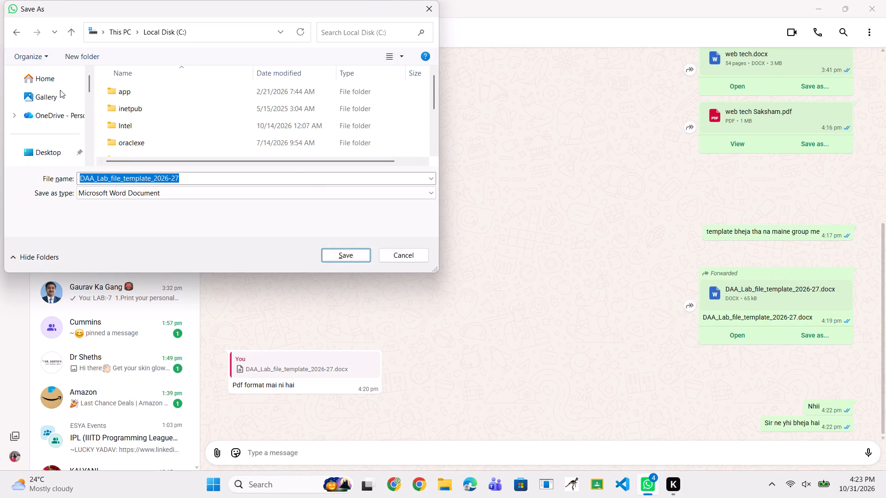
{"action": "left_click", "coordinate": [56, 89]}
{"action": "left_click", "coordinate": [51, 79]}
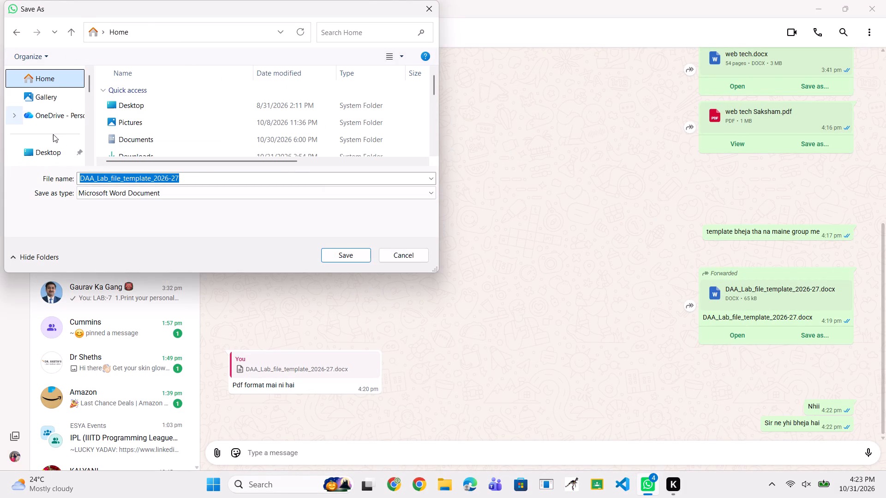
{"action": "left_click", "coordinate": [57, 147]}
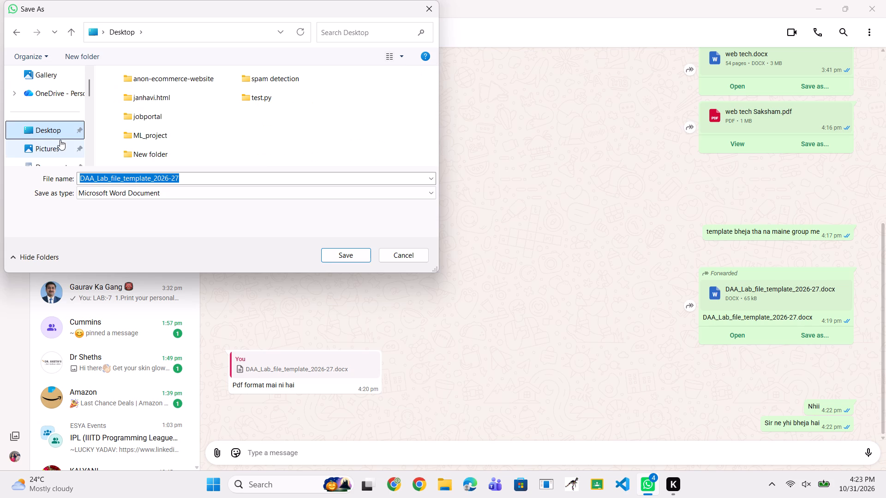
{"action": "scroll", "coordinate": [60, 140], "scroll_direction": "down", "scroll_amount": 1}
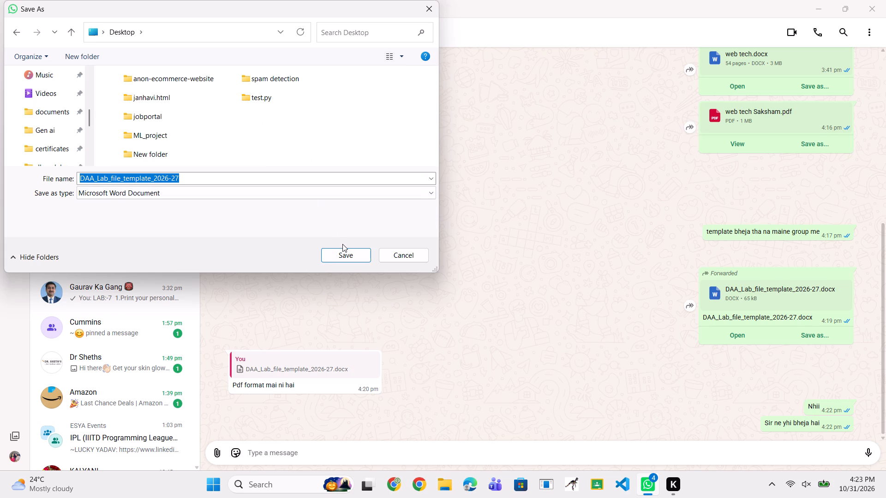
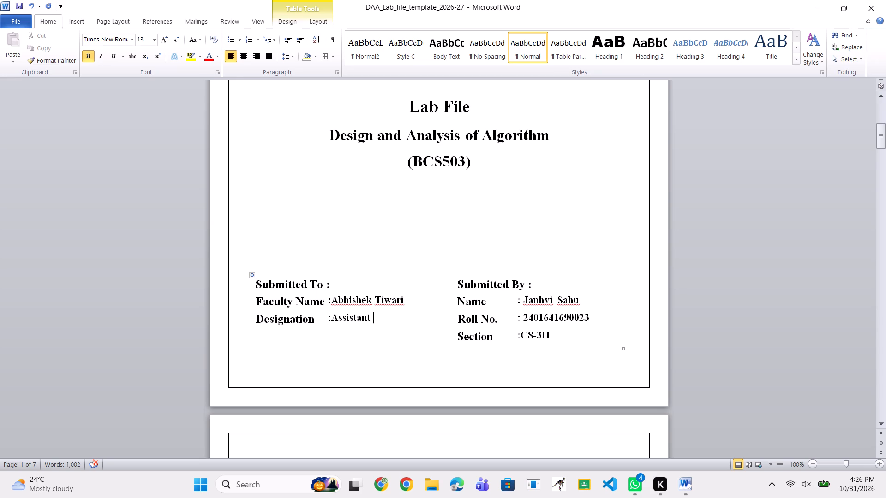
Look through the pages after the cover and examine the List of Experiments table.
{"action": "scroll", "coordinate": [351, 332], "scroll_direction": "down", "scroll_amount": 10}
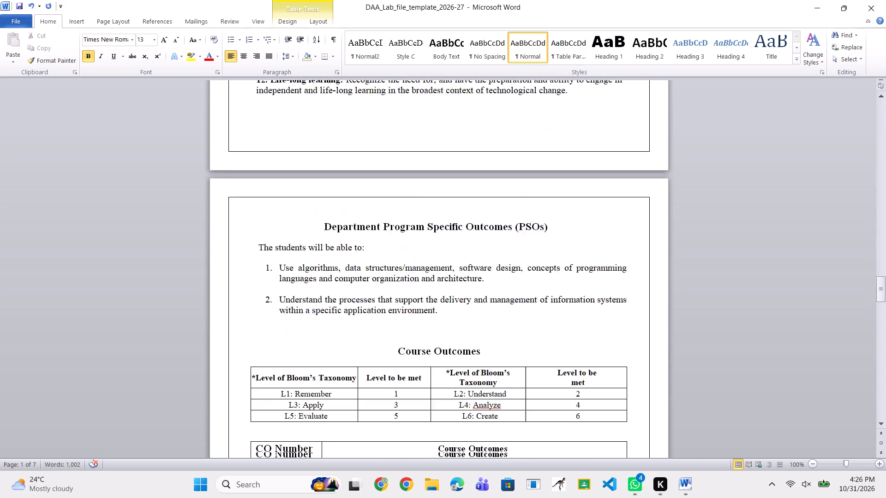
{"action": "scroll", "coordinate": [351, 332], "scroll_direction": "down", "scroll_amount": 5}
{"action": "scroll", "coordinate": [351, 332], "scroll_direction": "up", "scroll_amount": 8}
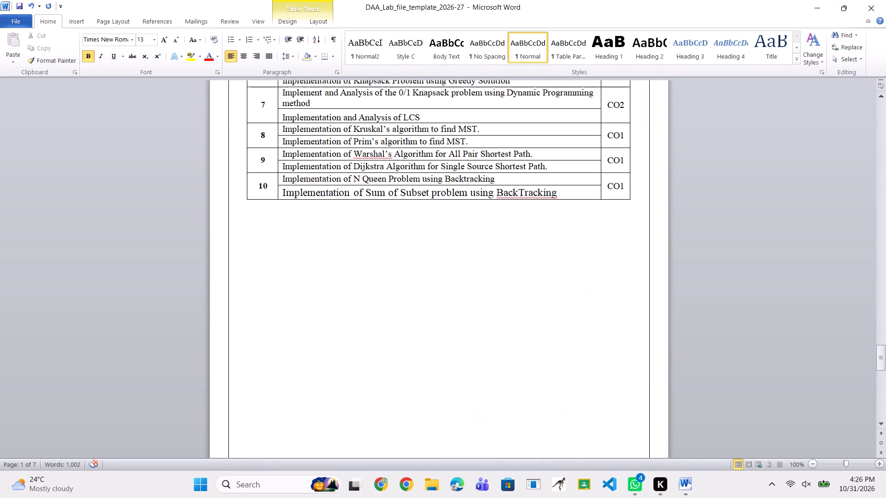
{"action": "scroll", "coordinate": [351, 332], "scroll_direction": "up", "scroll_amount": 2}
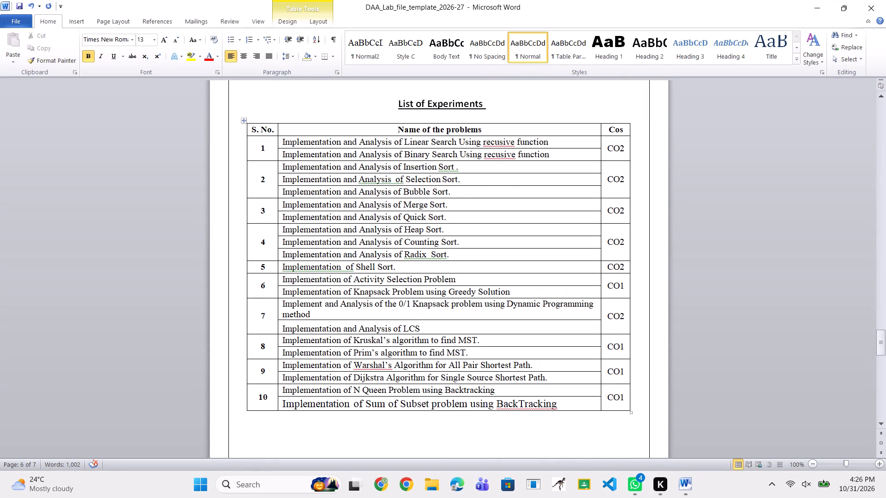
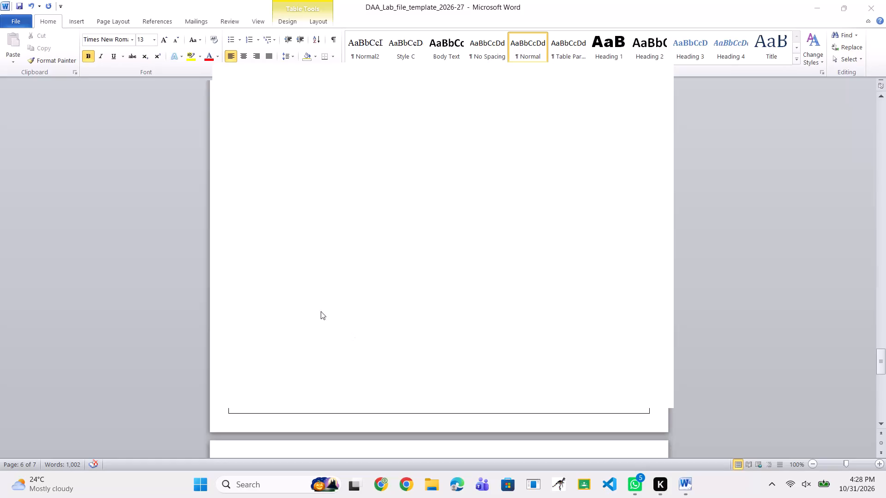
Change the cover page's semester line to read "Odd Semester 2026-27".
{"action": "left_click", "coordinate": [90, 293]}
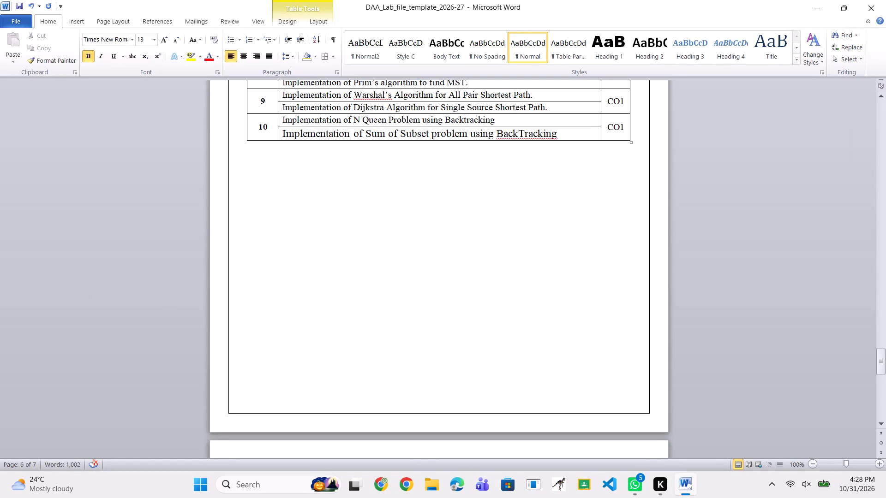
{"action": "scroll", "coordinate": [508, 270], "scroll_direction": "up", "scroll_amount": 17}
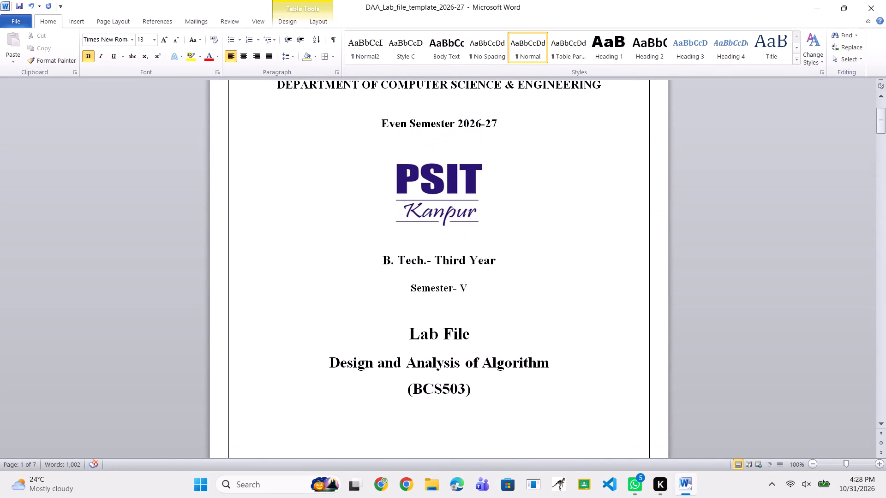
{"action": "left_click", "coordinate": [403, 129]}
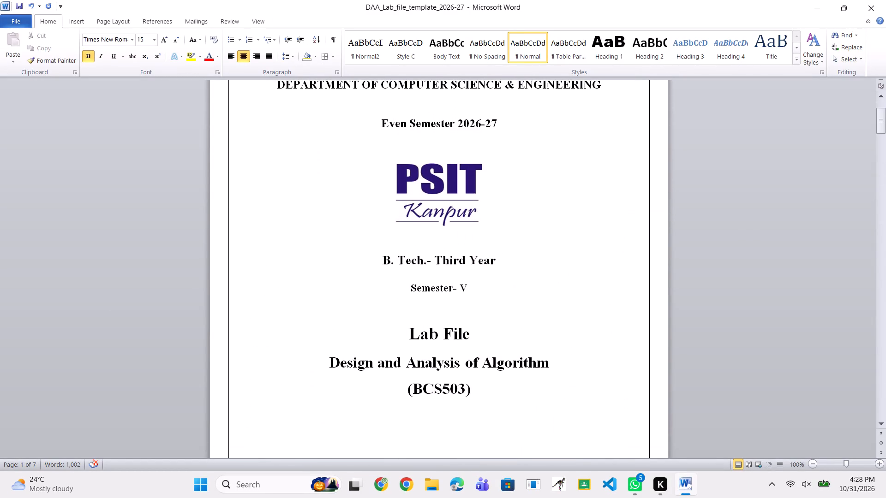
{"action": "left_click_drag", "start_coordinate": [389, 125], "coordinate": [401, 128]}
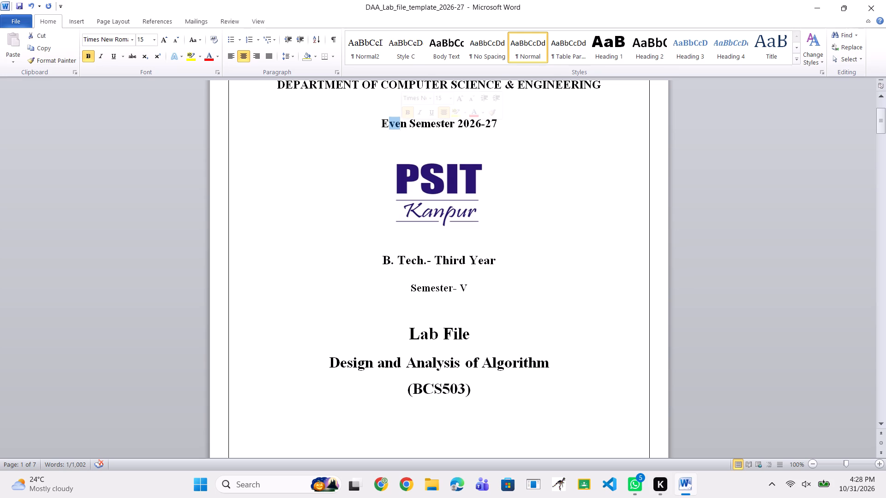
{"action": "left_click", "coordinate": [407, 128]}
{"action": "key", "text": "BackSpace"}
{"action": "key", "text": "BackSpace"}
{"action": "key", "text": "BackSpace"}
{"action": "key", "text": "BackSpace"}
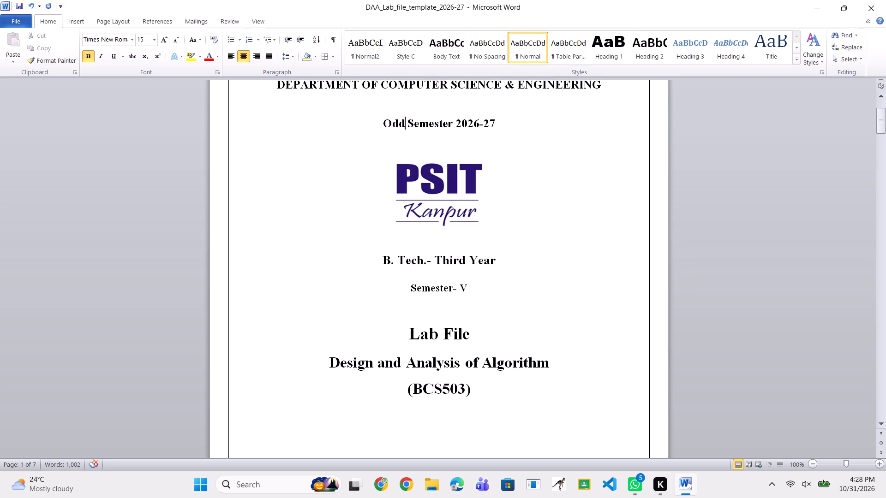
Correct the course code under the lab file title on the cover page to BCS553.
{"action": "scroll", "coordinate": [415, 133], "scroll_direction": "down", "scroll_amount": 1}
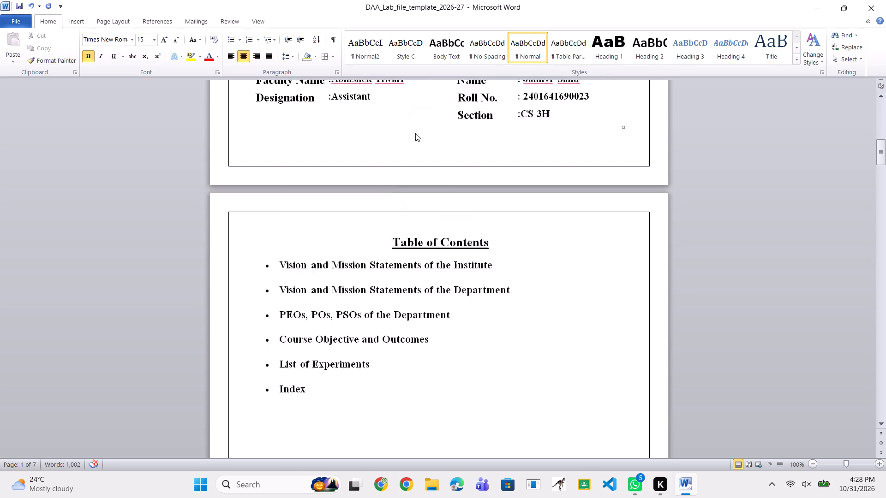
{"action": "scroll", "coordinate": [415, 133], "scroll_direction": "down", "scroll_amount": 1}
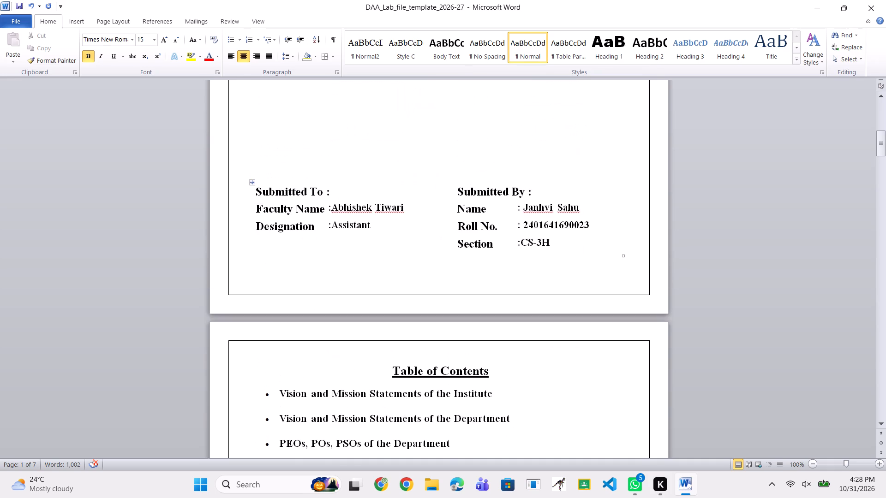
{"action": "scroll", "coordinate": [415, 133], "scroll_direction": "up", "scroll_amount": 2}
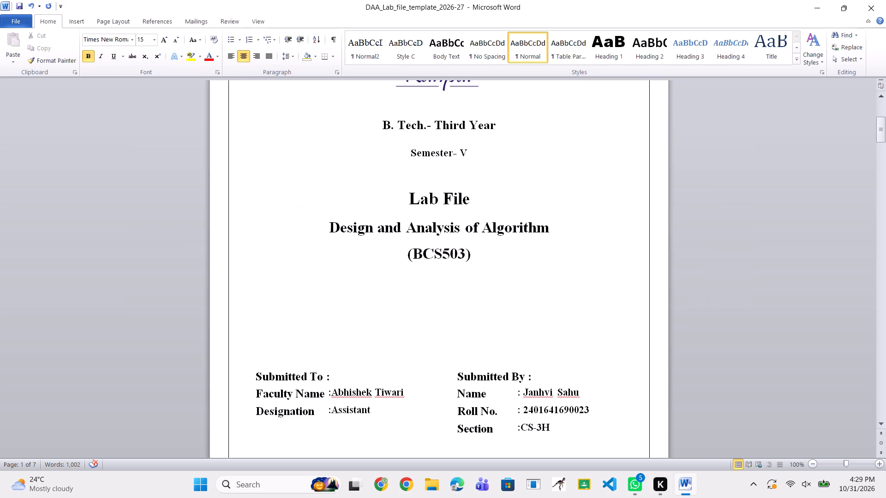
{"action": "scroll", "coordinate": [456, 249], "scroll_direction": "down", "scroll_amount": 11}
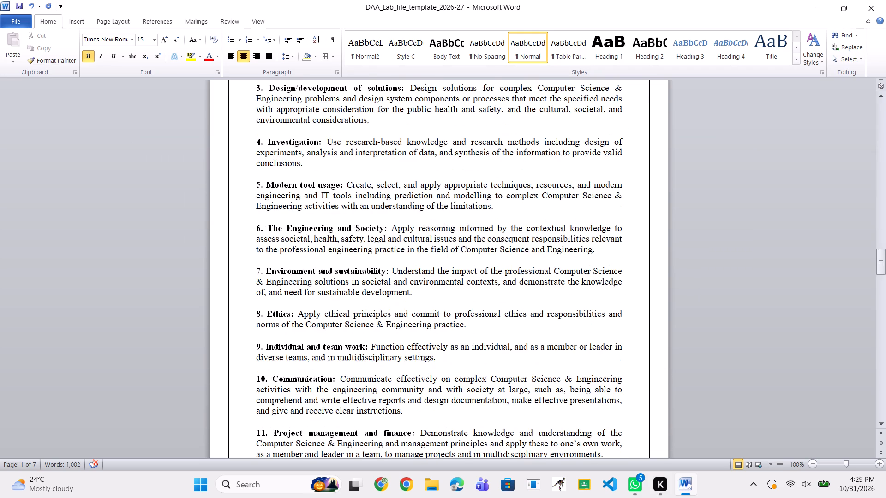
{"action": "scroll", "coordinate": [456, 249], "scroll_direction": "up", "scroll_amount": 8}
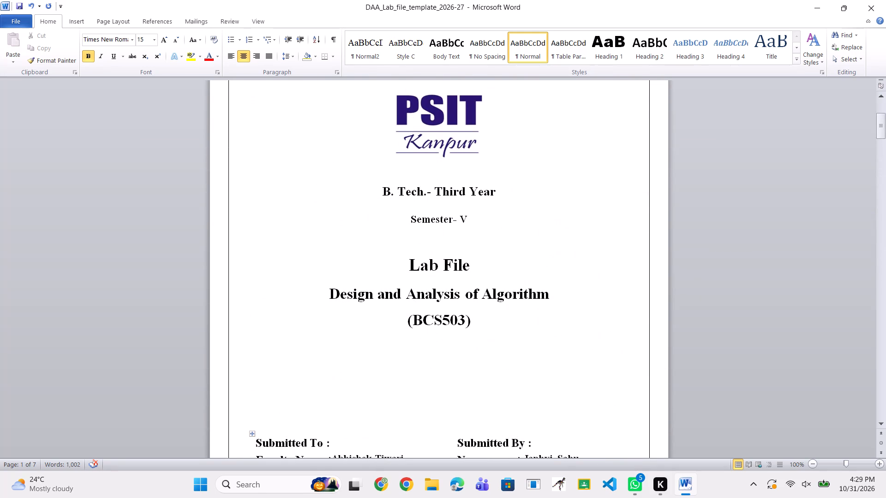
{"action": "left_click", "coordinate": [460, 324]}
{"action": "key", "text": "BackSpace"}
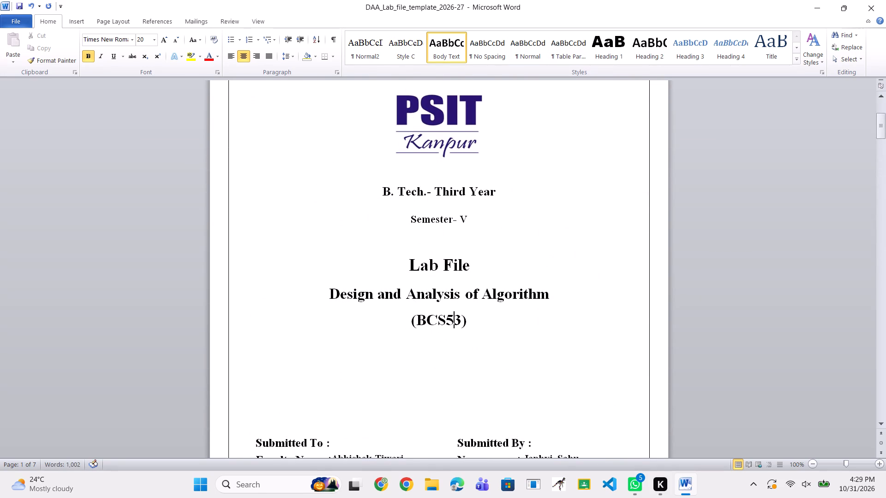
{"action": "key", "text": "5"}
Save the document as a PDF named "DAA_Lab_file_template jahvi" in the 2026-44 folder.
{"action": "scroll", "coordinate": [460, 324], "scroll_direction": "down", "scroll_amount": 10}
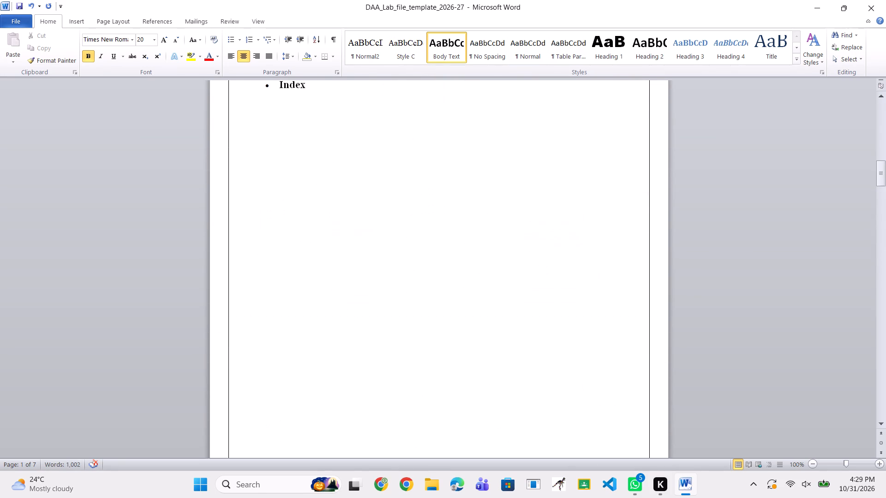
{"action": "scroll", "coordinate": [460, 324], "scroll_direction": "down", "scroll_amount": 18}
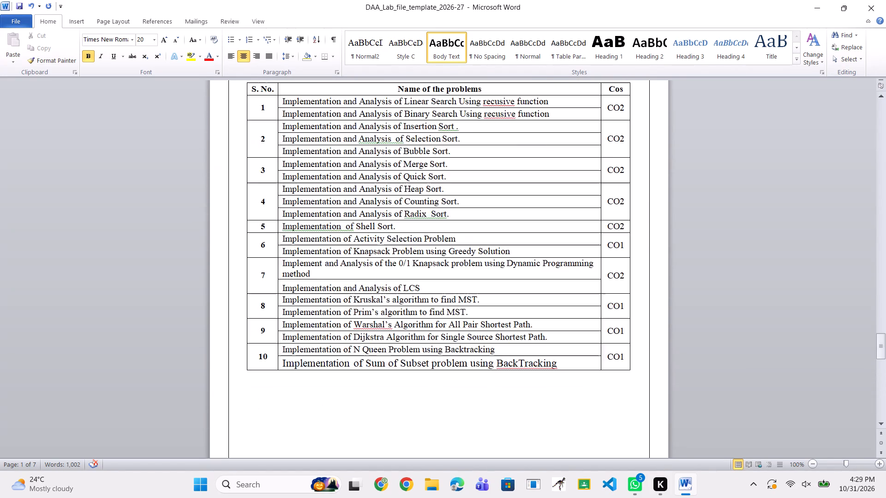
{"action": "scroll", "coordinate": [460, 324], "scroll_direction": "down", "scroll_amount": 8}
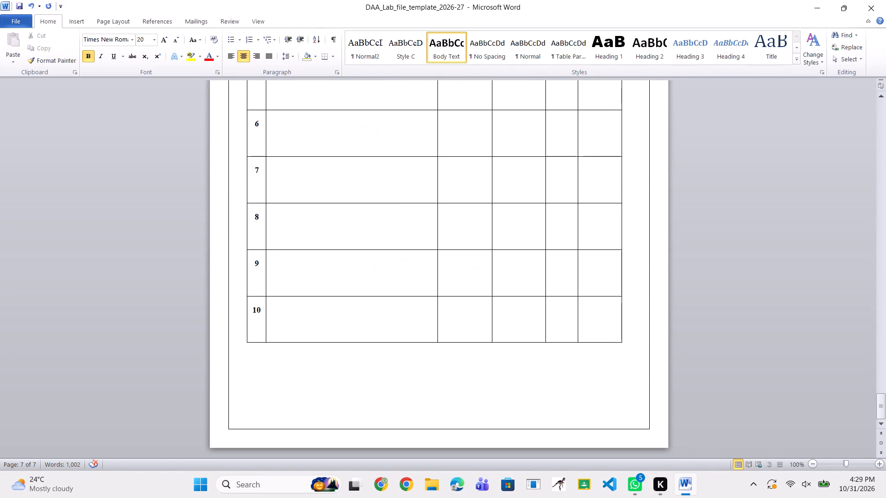
{"action": "scroll", "coordinate": [460, 324], "scroll_direction": "up", "scroll_amount": 1}
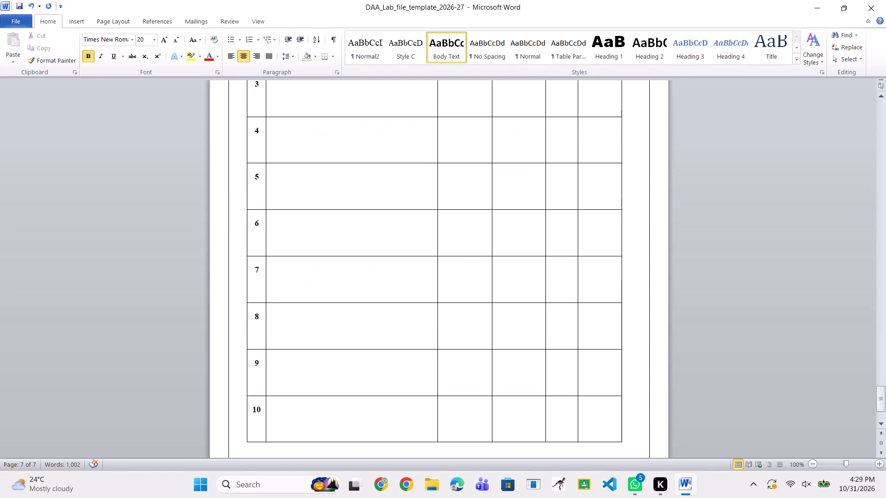
{"action": "scroll", "coordinate": [460, 324], "scroll_direction": "up", "scroll_amount": 1}
{"action": "left_click", "coordinate": [12, 18]}
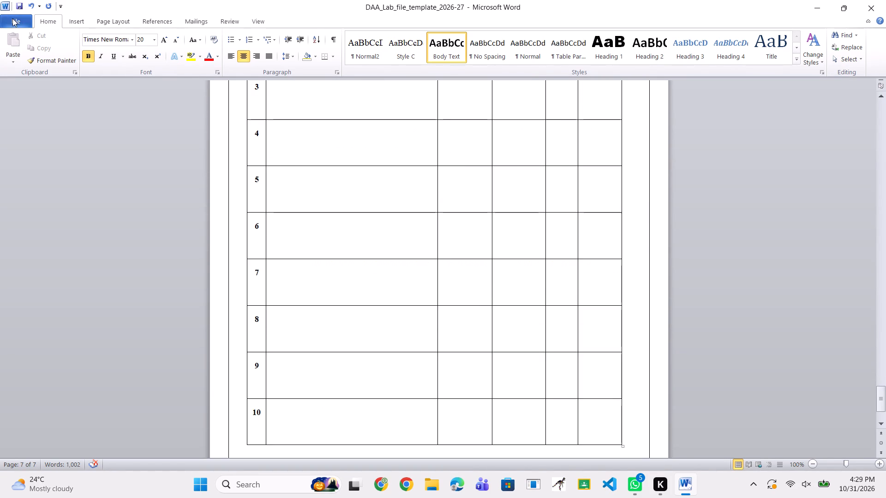
{"action": "left_click", "coordinate": [39, 56]}
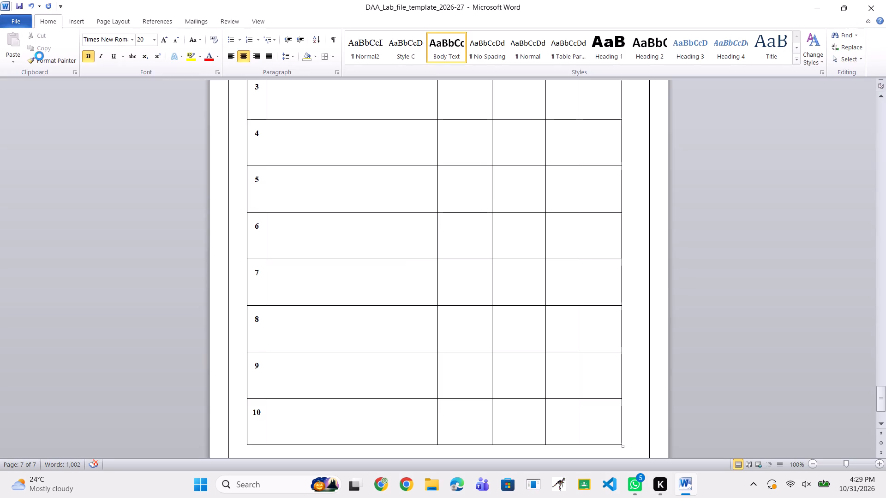
{"action": "left_click_drag", "start_coordinate": [197, 172], "coordinate": [153, 168]}
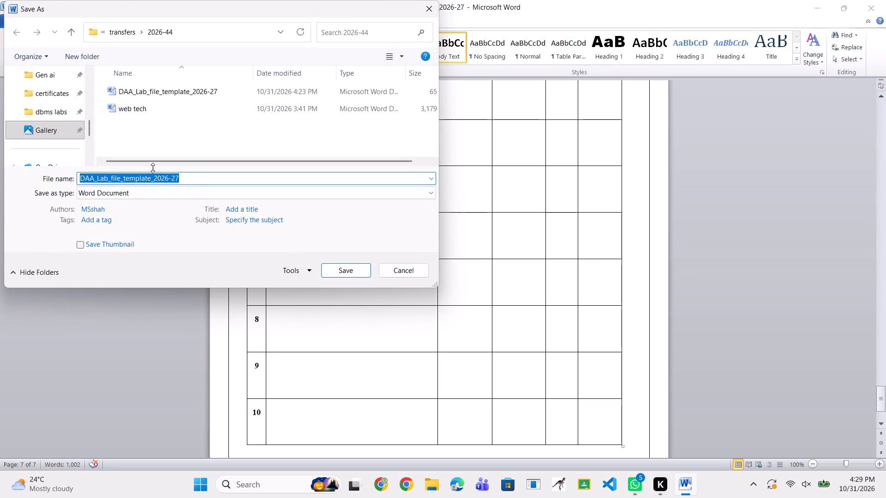
{"action": "left_click_drag", "start_coordinate": [153, 168], "coordinate": [185, 181]}
{"action": "left_click_drag", "start_coordinate": [185, 181], "coordinate": [155, 182]}
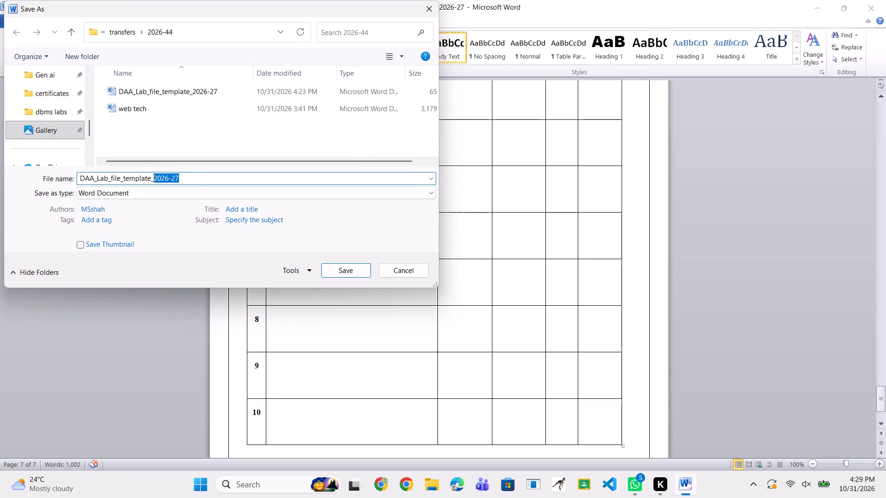
{"action": "left_click_drag", "start_coordinate": [155, 182], "coordinate": [152, 182]}
{"action": "key", "text": "BackSpace"}
{"action": "key", "text": "BackSpace"}
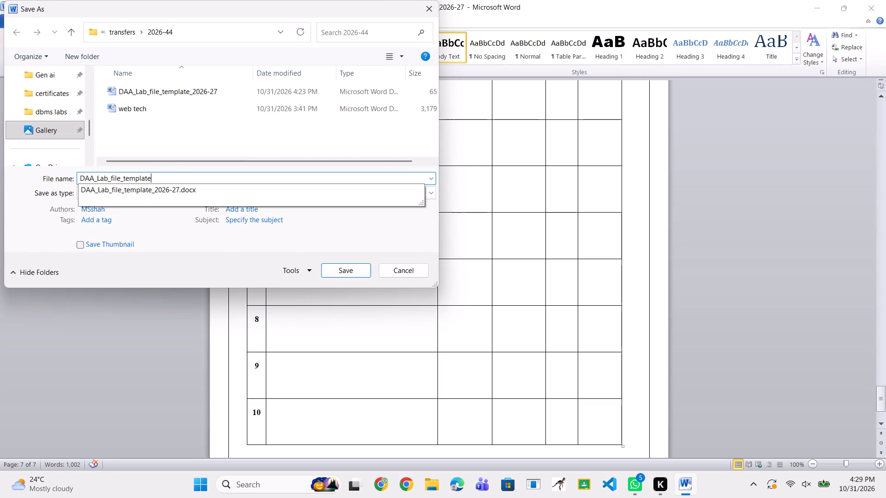
{"action": "key", "text": "space"}
{"action": "type", "text": "jah"}
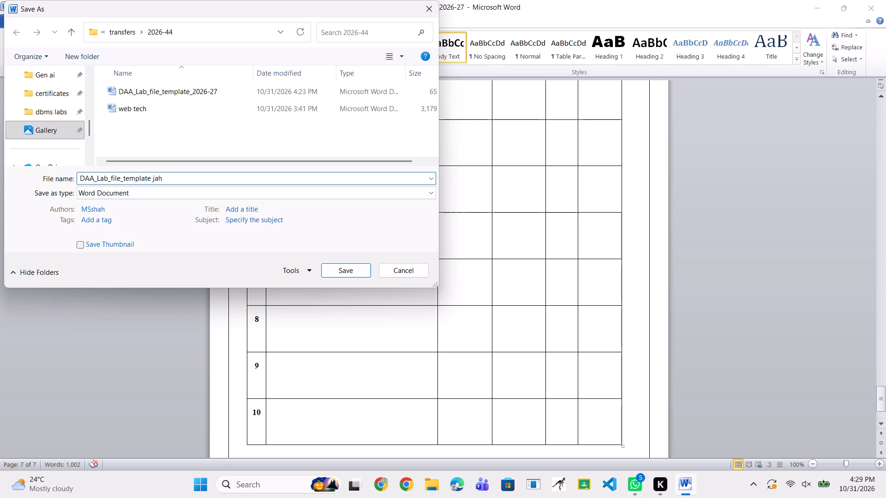
{"action": "type", "text": "vi"}
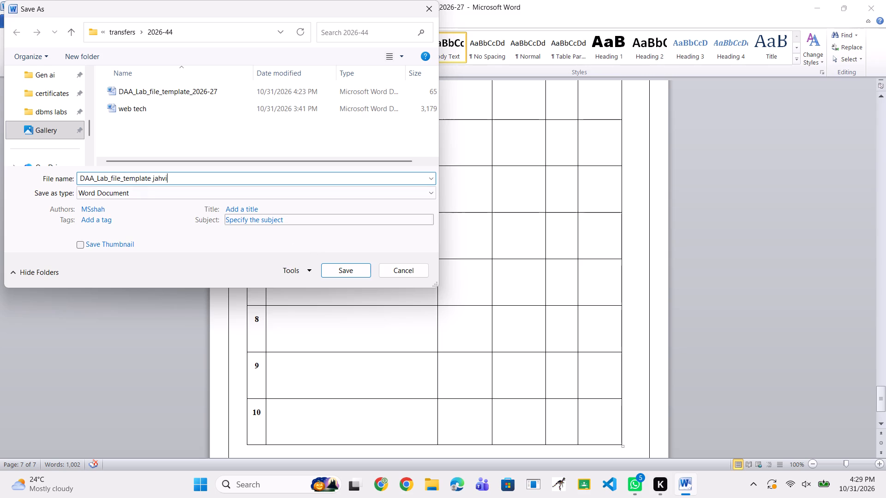
{"action": "left_click", "coordinate": [127, 192]}
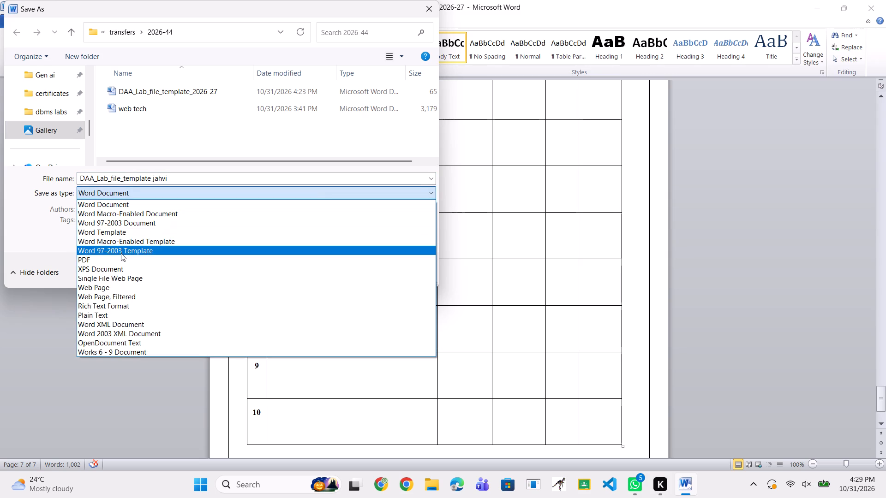
{"action": "left_click", "coordinate": [121, 258]}
{"action": "left_click", "coordinate": [340, 297]}
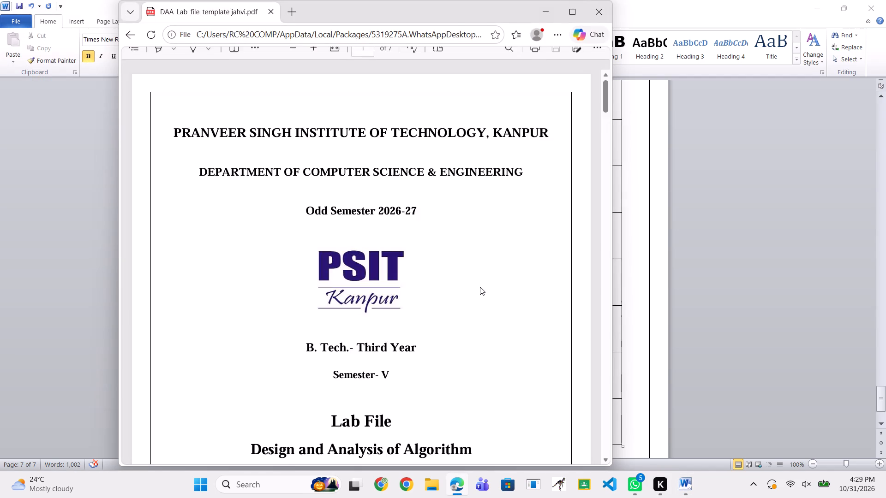
Check the cover page details in the exported PDF and close the viewer.
{"action": "scroll", "coordinate": [480, 287], "scroll_direction": "down", "scroll_amount": 3}
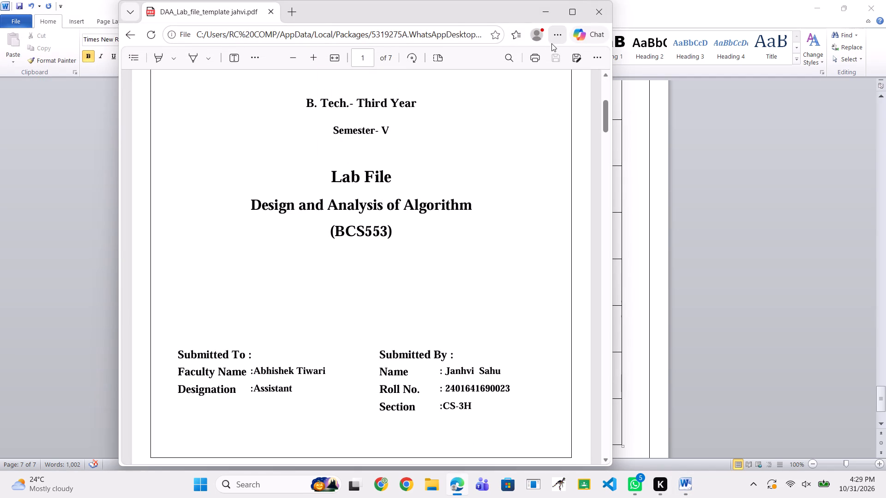
{"action": "left_click", "coordinate": [596, 7]}
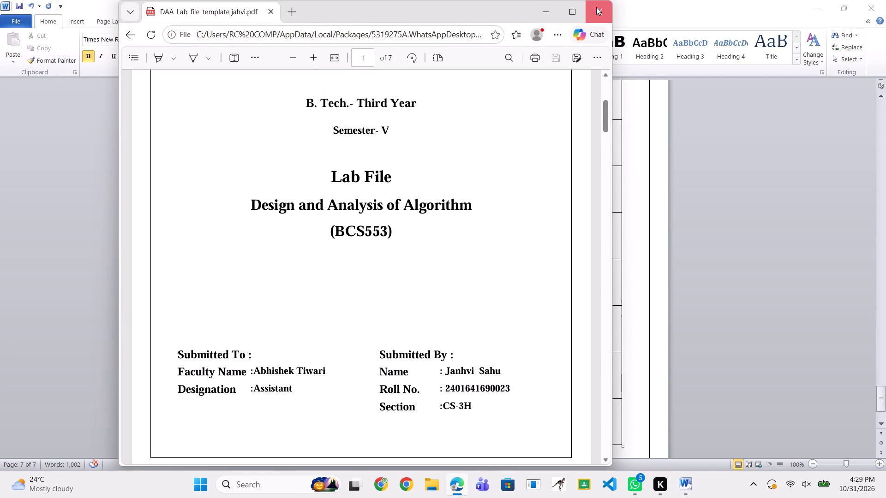
Open the faculty Designation entry on the cover page for editing after "Assistant".
{"action": "scroll", "coordinate": [463, 301], "scroll_direction": "up", "scroll_amount": 20}
{"action": "scroll", "coordinate": [463, 301], "scroll_direction": "up", "scroll_amount": 20}
{"action": "scroll", "coordinate": [463, 301], "scroll_direction": "up", "scroll_amount": 20}
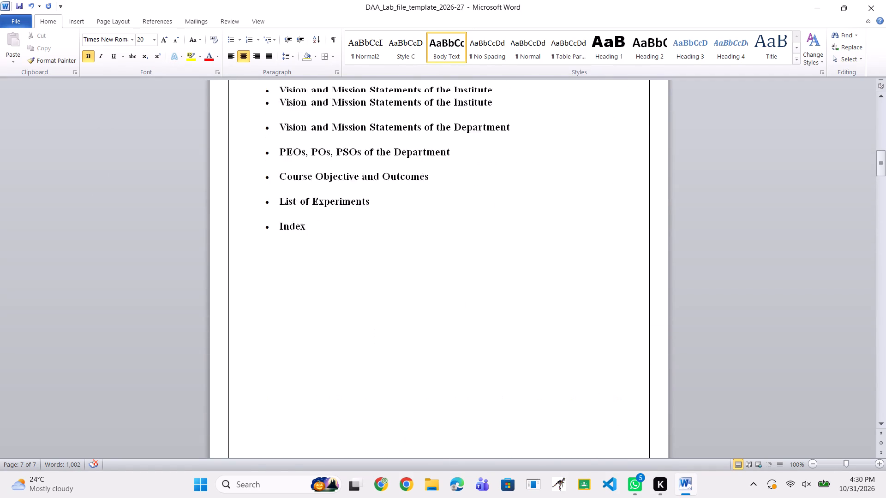
{"action": "scroll", "coordinate": [463, 301], "scroll_direction": "up", "scroll_amount": 2}
{"action": "scroll", "coordinate": [463, 301], "scroll_direction": "down", "scroll_amount": 3}
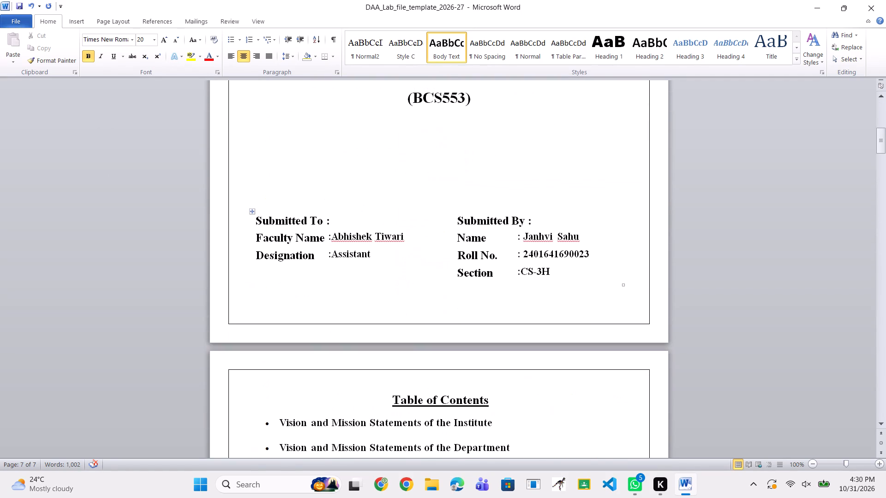
{"action": "left_click", "coordinate": [393, 257]}
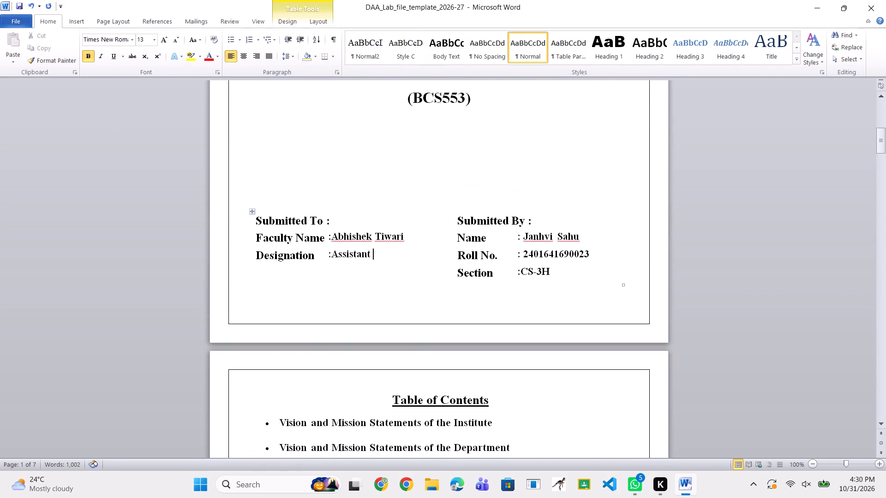
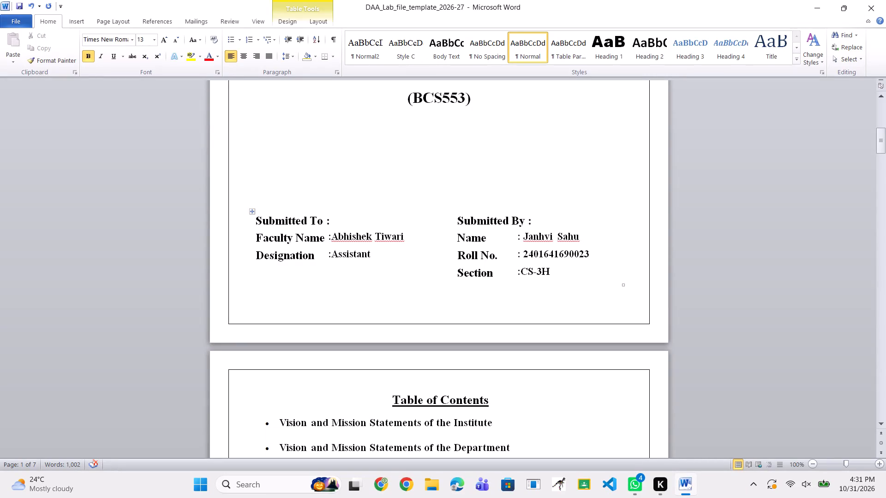
Complete the faculty Designation entry on the cover page as "Assistant Professor".
{"action": "key", "text": "o"}
{"action": "key", "text": "BackSpace"}
{"action": "type", "text": "ro"}
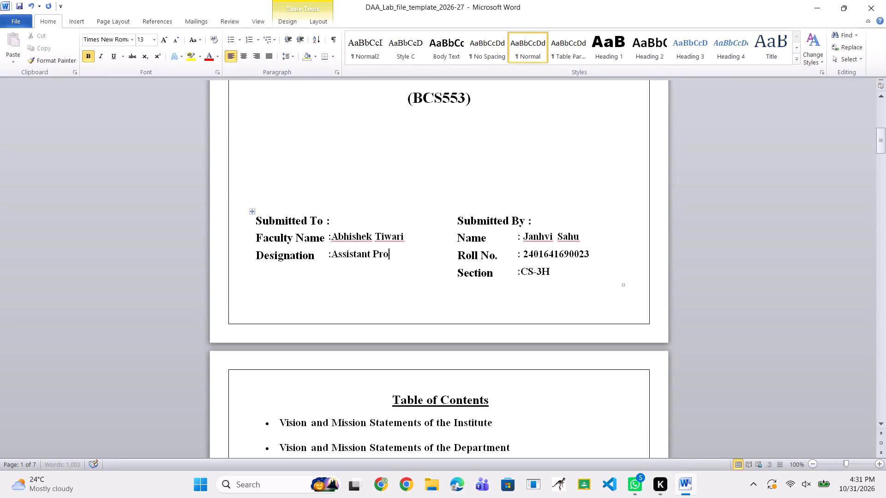
{"action": "type", "text": "fessor"}
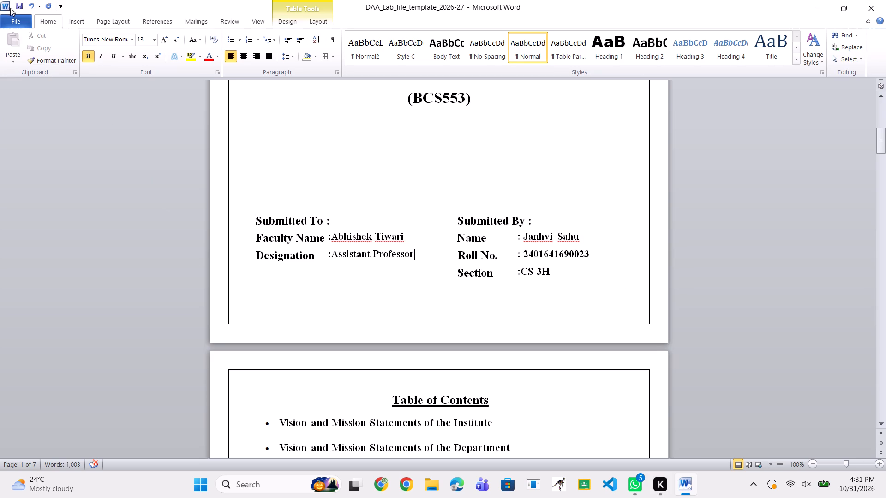
Save the document as a PDF named "DAA_Lab_file_template_janhvidone" in the 2026-44 folder.
{"action": "left_click", "coordinate": [15, 18]}
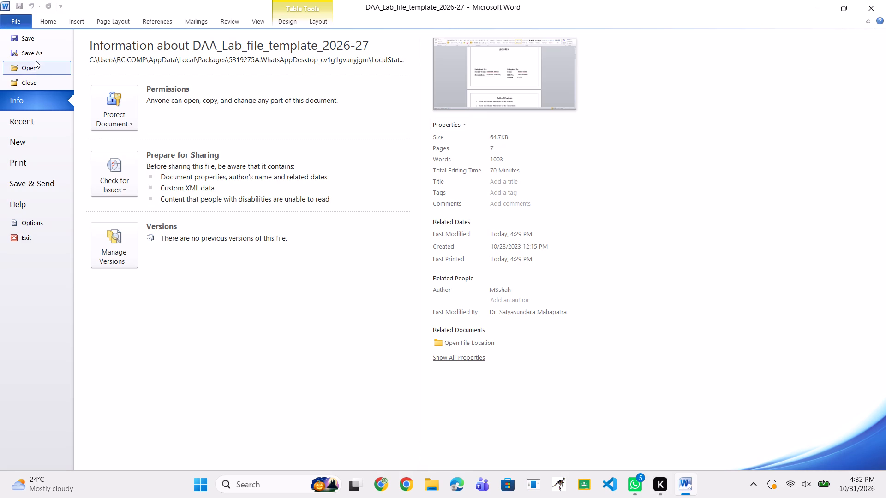
{"action": "left_click", "coordinate": [36, 59]}
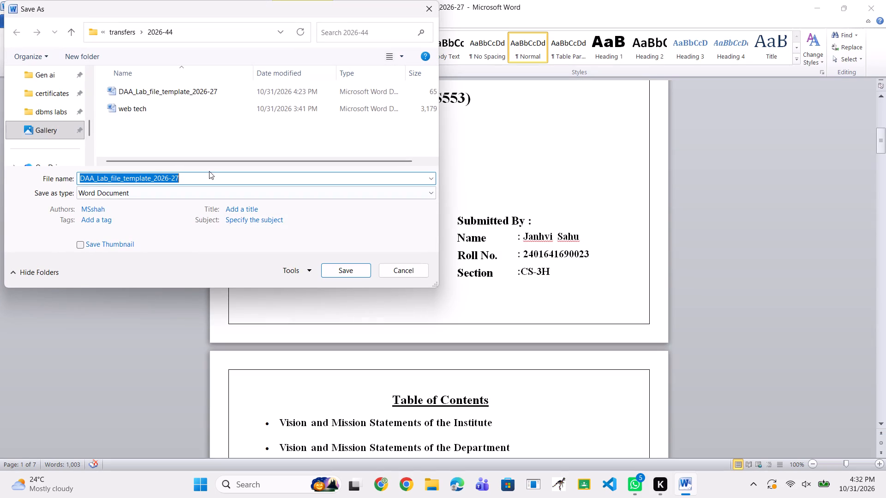
{"action": "left_click_drag", "start_coordinate": [209, 172], "coordinate": [204, 172]}
{"action": "triple_click", "coordinate": [204, 172]}
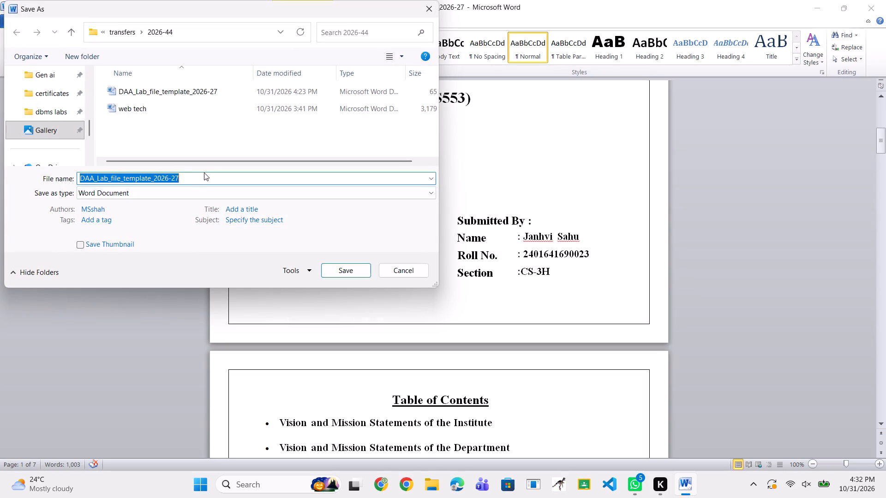
{"action": "left_click", "coordinate": [205, 177]}
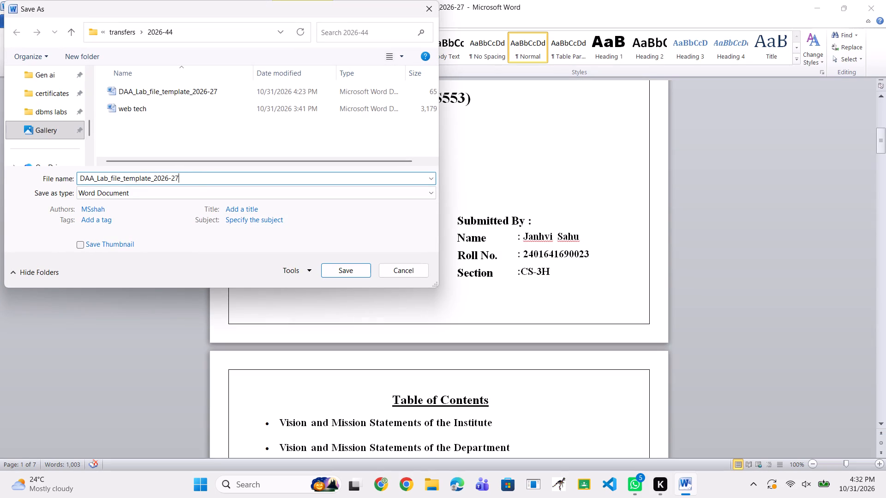
{"action": "double_click", "coordinate": [156, 176]}
{"action": "left_click", "coordinate": [177, 178]}
{"action": "key", "text": "BackSpace"}
{"action": "key", "text": "BackSpace"}
{"action": "key", "text": "BackSpace"}
{"action": "key", "text": "BackSpace"}
{"action": "key", "text": "BackSpace"}
{"action": "key", "text": "BackSpace"}
{"action": "key", "text": "BackSpace"}
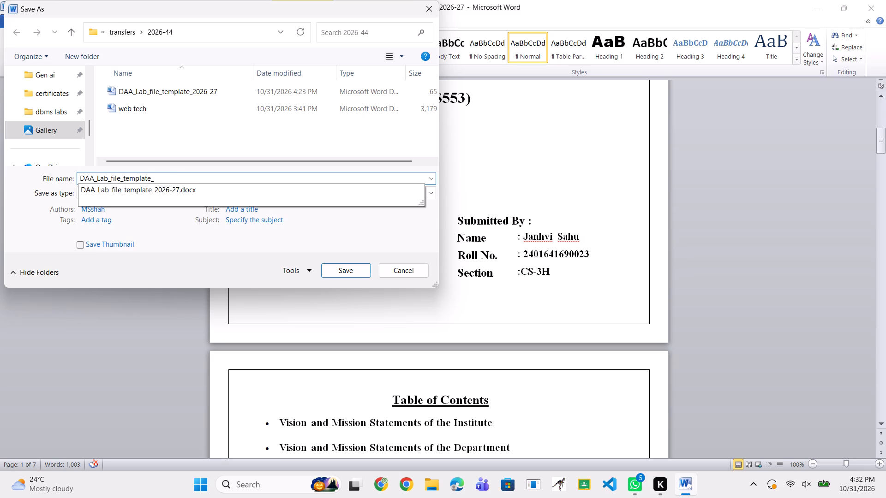
{"action": "type", "text": "janh"}
{"action": "type", "text": "vi"}
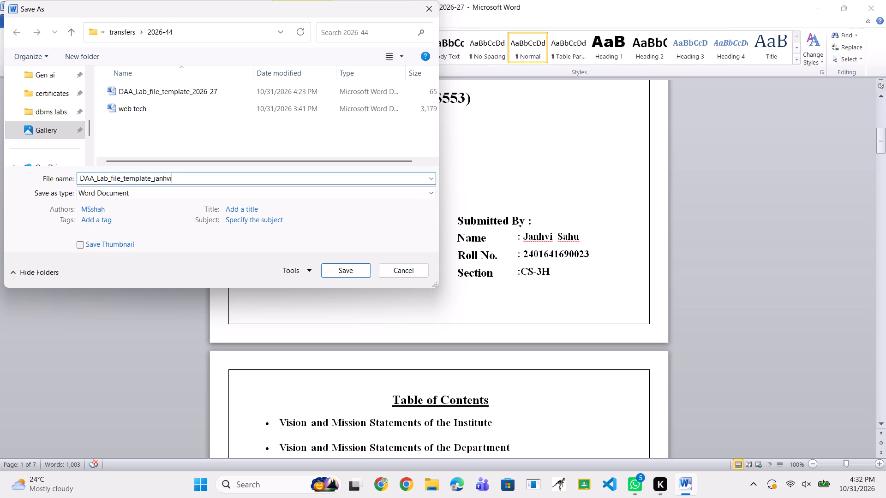
{"action": "type", "text": "done"}
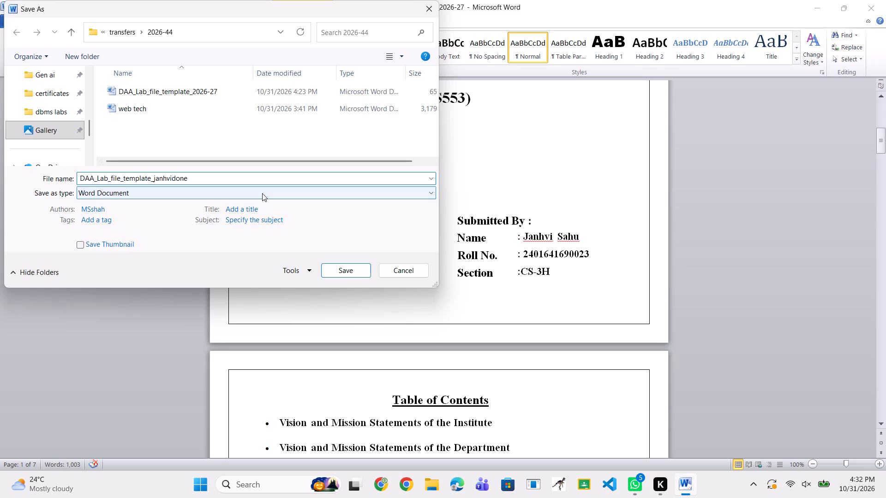
{"action": "left_click", "coordinate": [262, 193]}
{"action": "left_click", "coordinate": [244, 258]}
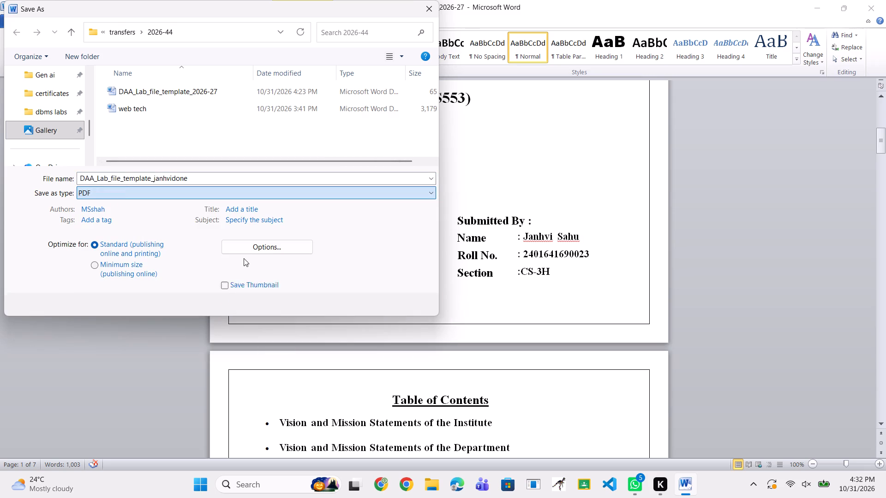
{"action": "left_click", "coordinate": [353, 298]}
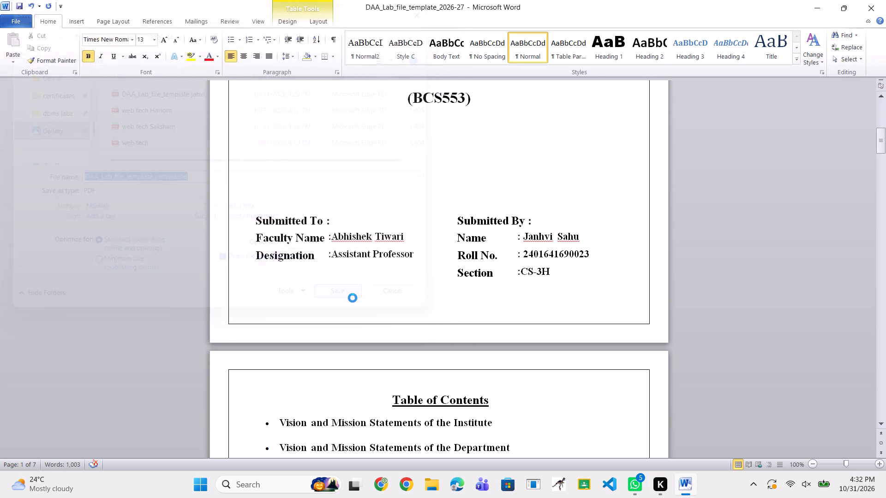
Review the cover page details and the following pages in the exported PDF.
{"action": "scroll", "coordinate": [358, 238], "scroll_direction": "down", "scroll_amount": 8}
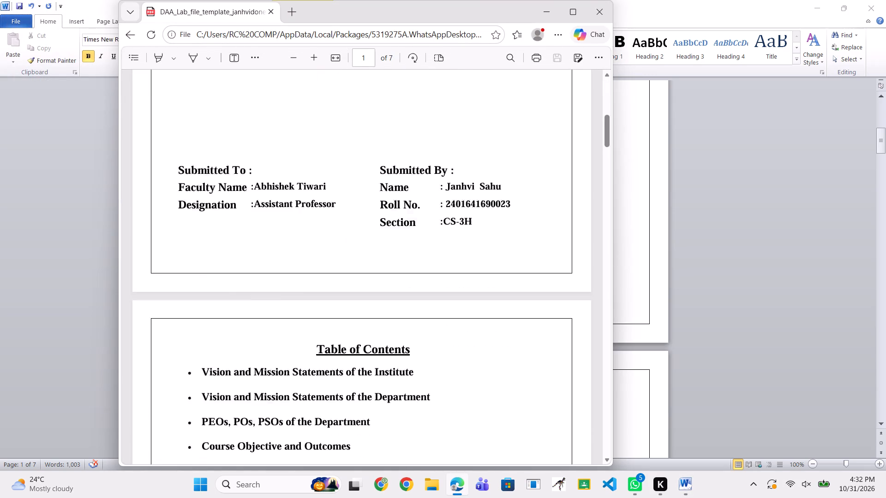
{"action": "scroll", "coordinate": [358, 238], "scroll_direction": "down", "scroll_amount": 7}
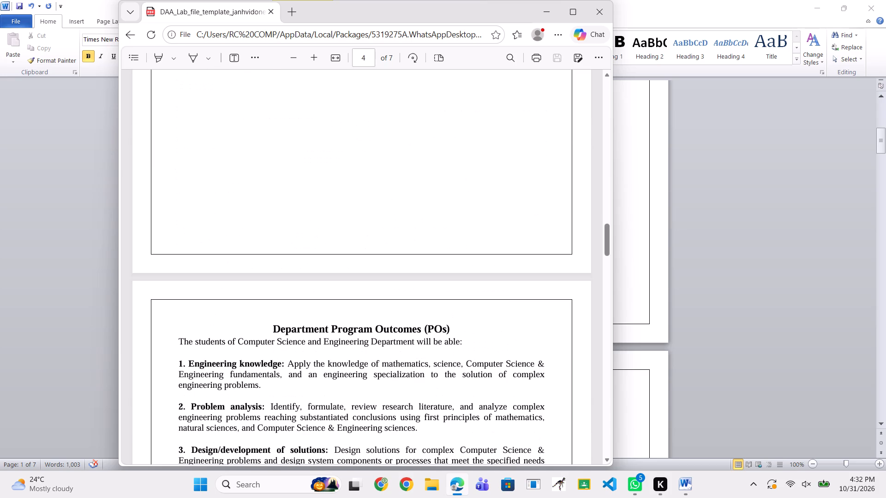
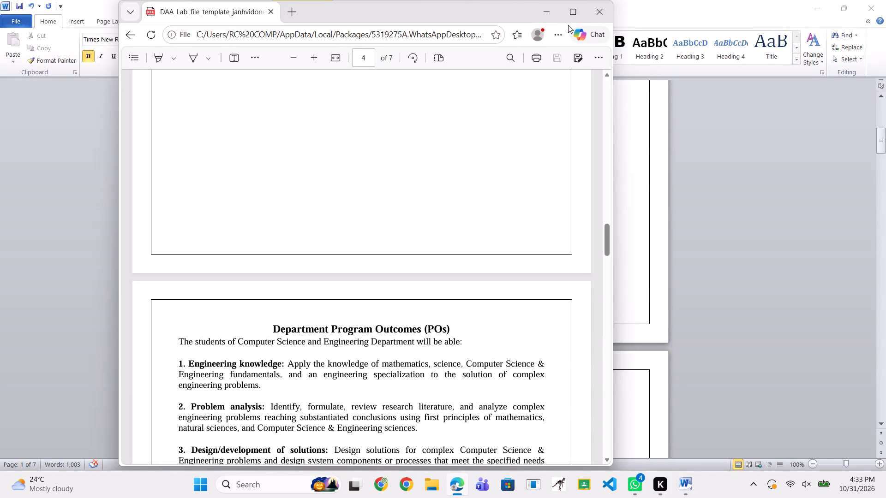
Return to the lab file in Word and replace the Submitted By name on the cover page with the other student's full name.
{"action": "left_click", "coordinate": [545, 5]}
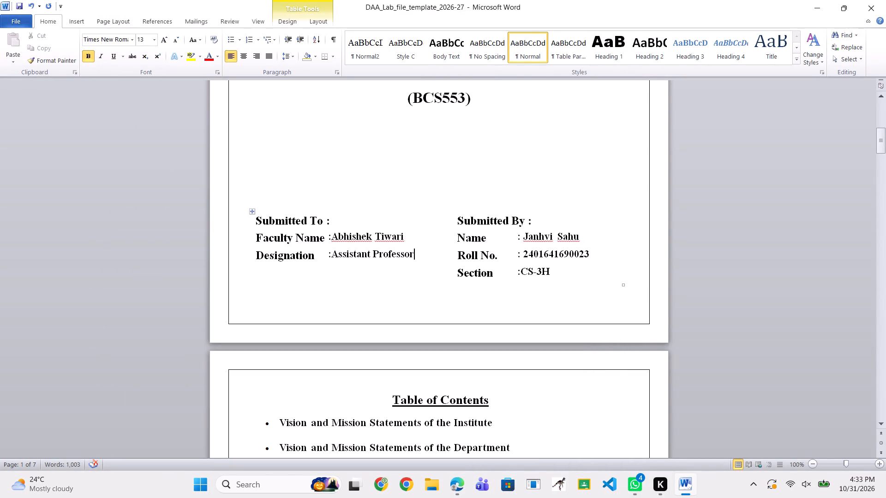
{"action": "left_click_drag", "start_coordinate": [404, 237], "coordinate": [340, 238]}
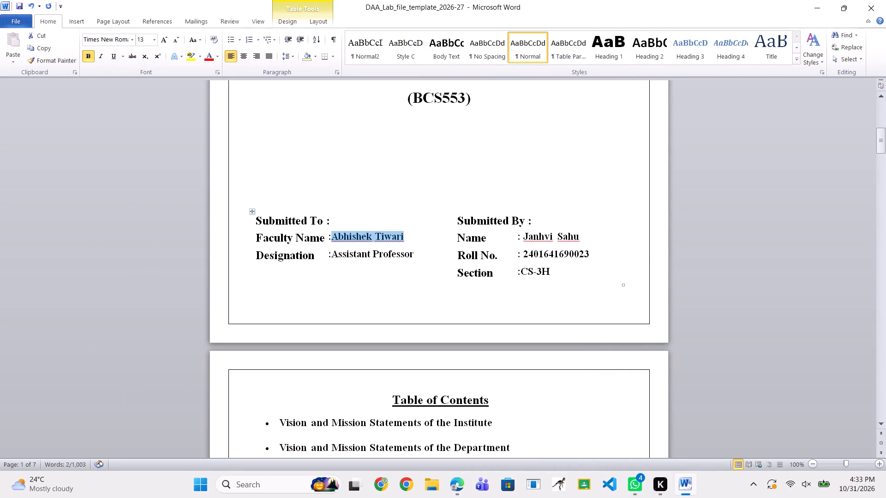
{"action": "left_click", "coordinate": [398, 270]}
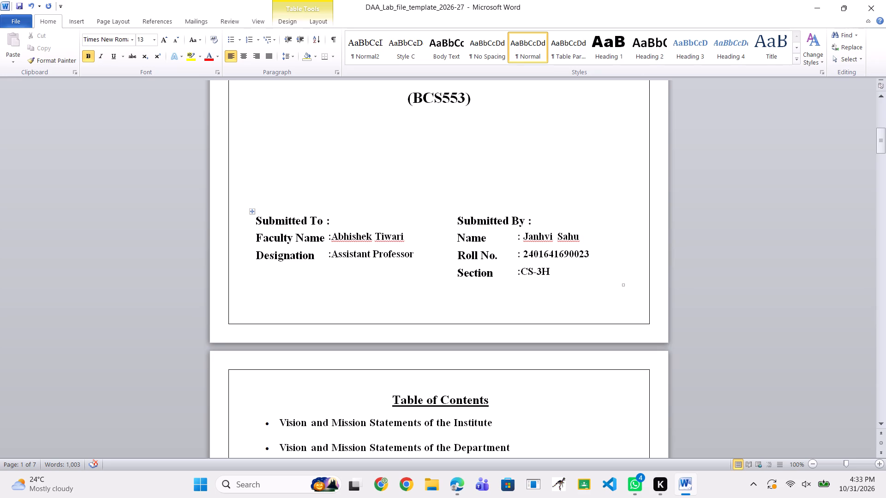
{"action": "left_click", "coordinate": [529, 235]}
{"action": "left_click_drag", "start_coordinate": [529, 235], "coordinate": [574, 237]}
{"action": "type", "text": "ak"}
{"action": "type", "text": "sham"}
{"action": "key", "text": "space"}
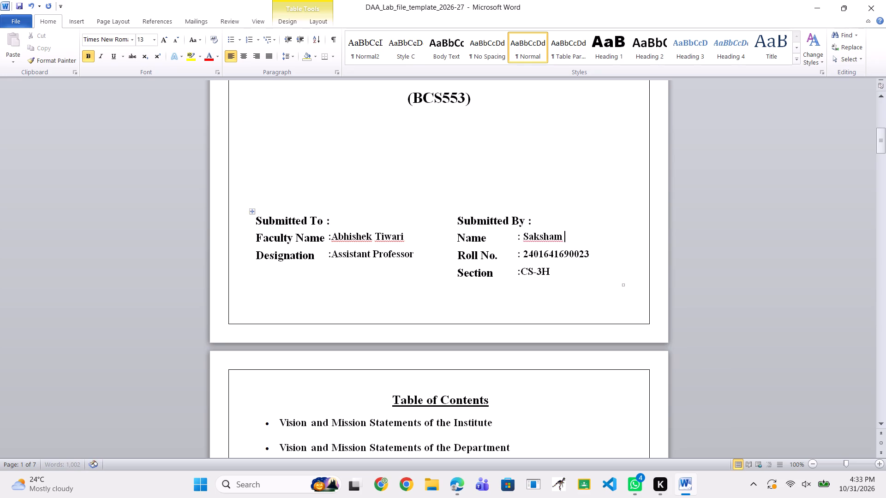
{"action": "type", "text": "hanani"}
Replace the last two digits of the Roll No. entry on the cover page to match the new student.
{"action": "left_click_drag", "start_coordinate": [591, 254], "coordinate": [578, 253]}
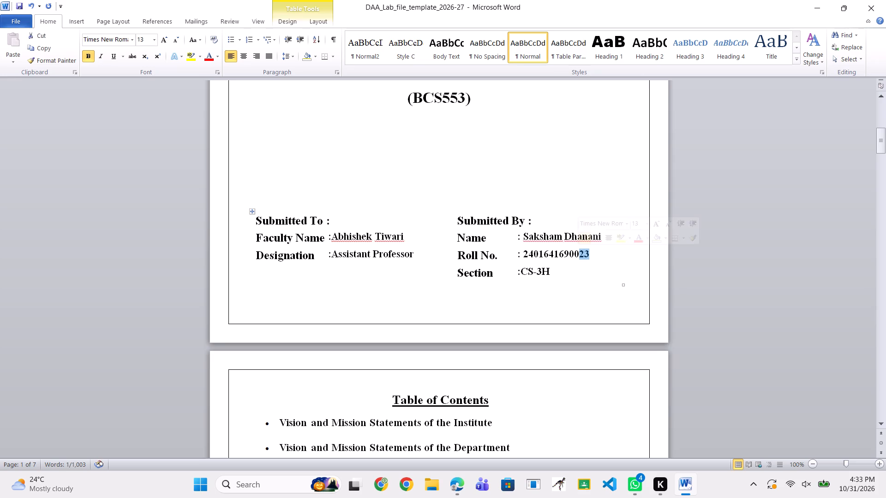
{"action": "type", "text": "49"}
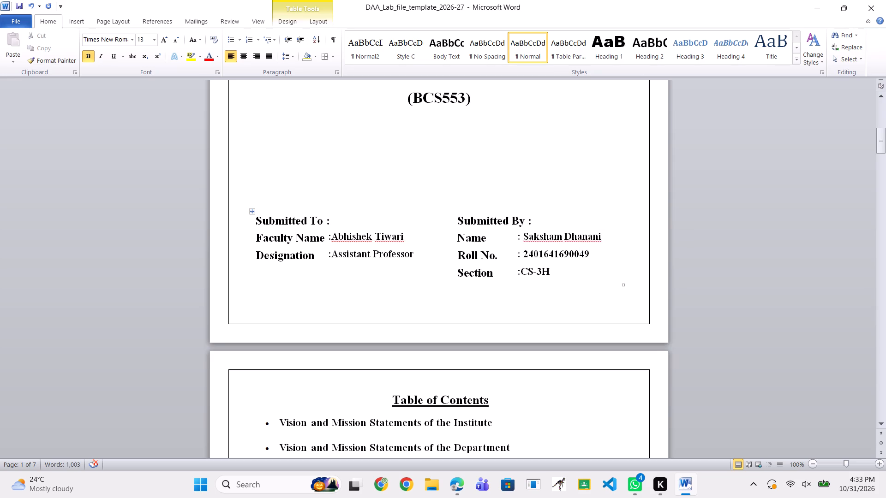
Save a copy of the document as a Word Document named "DAA_Lab_file_template_2026-27saksham" in the 2026-44 folder.
{"action": "scroll", "coordinate": [424, 329], "scroll_direction": "down", "scroll_amount": 7}
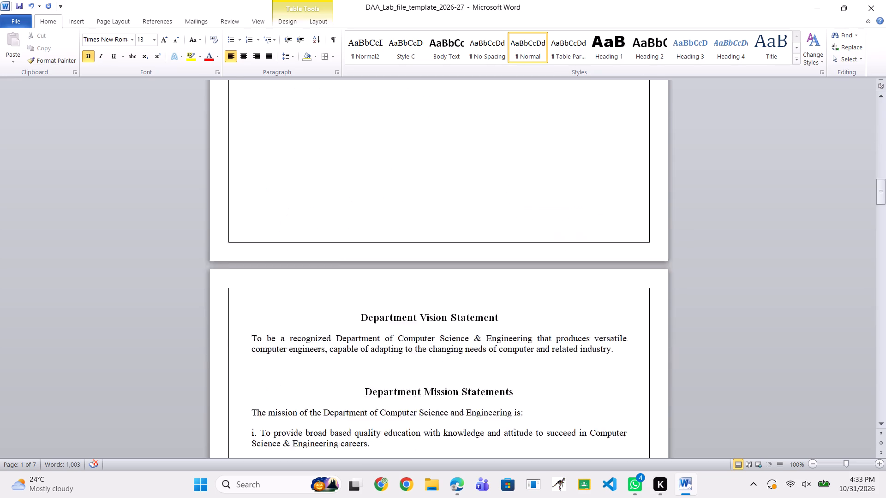
{"action": "scroll", "coordinate": [424, 329], "scroll_direction": "down", "scroll_amount": 1}
{"action": "scroll", "coordinate": [424, 329], "scroll_direction": "up", "scroll_amount": 10}
{"action": "scroll", "coordinate": [424, 329], "scroll_direction": "down", "scroll_amount": 1}
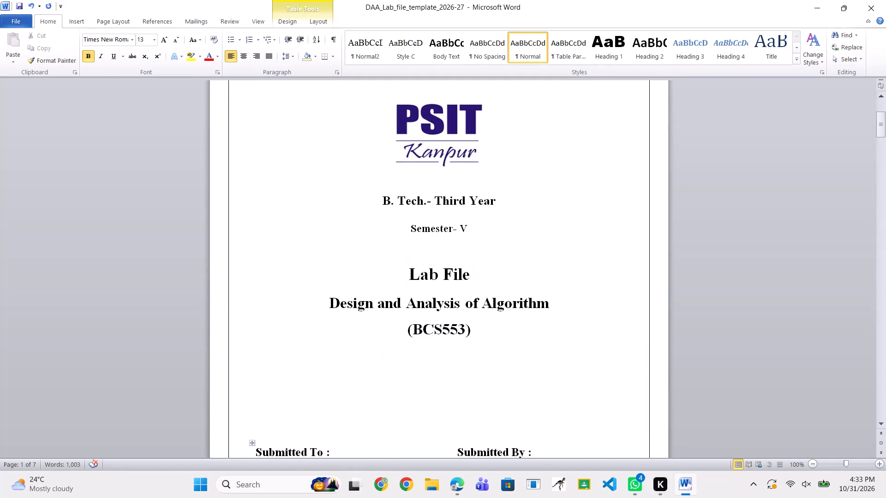
{"action": "scroll", "coordinate": [424, 329], "scroll_direction": "down", "scroll_amount": 1}
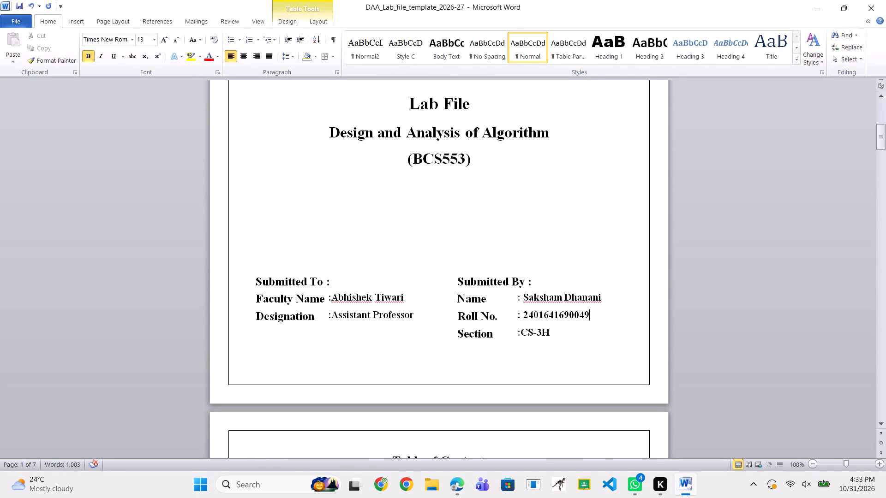
{"action": "left_click", "coordinate": [20, 17]}
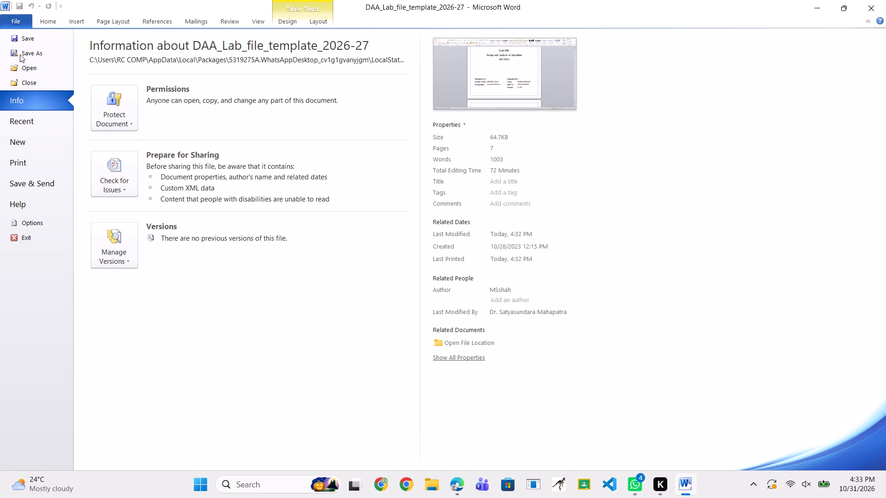
{"action": "left_click", "coordinate": [30, 59]}
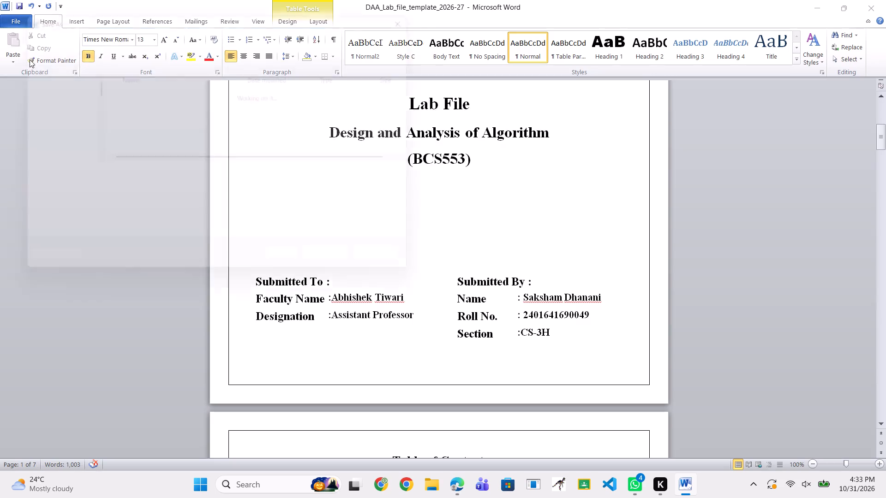
{"action": "left_click", "coordinate": [191, 176]}
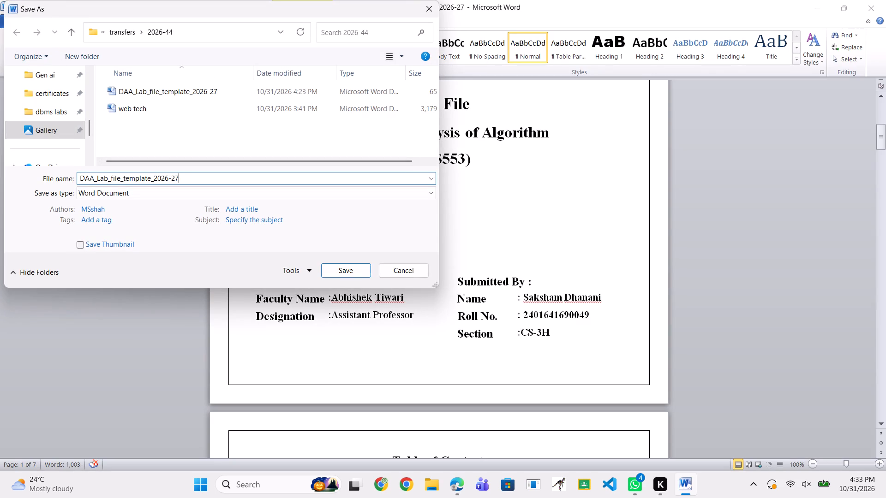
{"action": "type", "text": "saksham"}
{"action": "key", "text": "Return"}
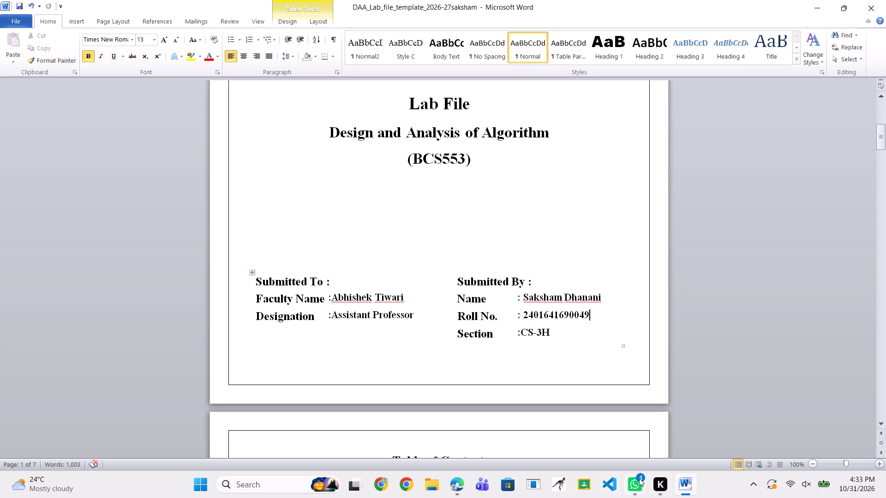
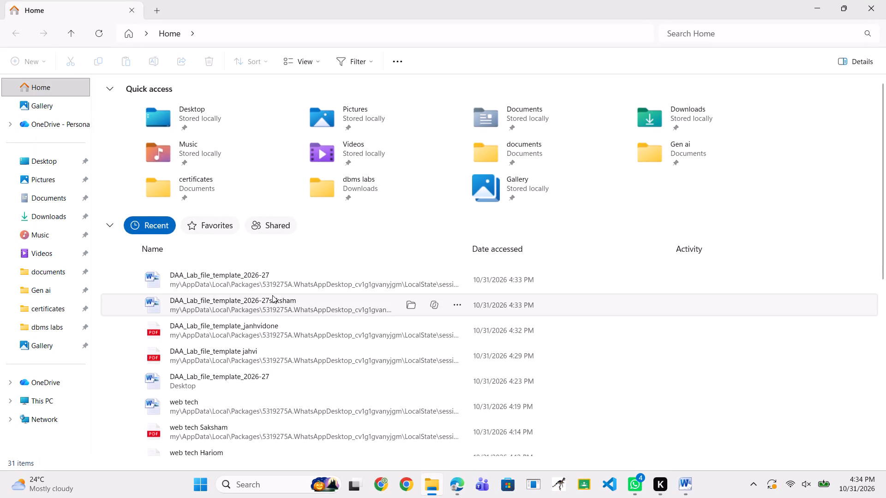
Open the recently saved Word document "DAA_Lab_file_template_2026-27saksham" from the recent files.
{"action": "scroll", "coordinate": [272, 295], "scroll_direction": "up", "scroll_amount": 2}
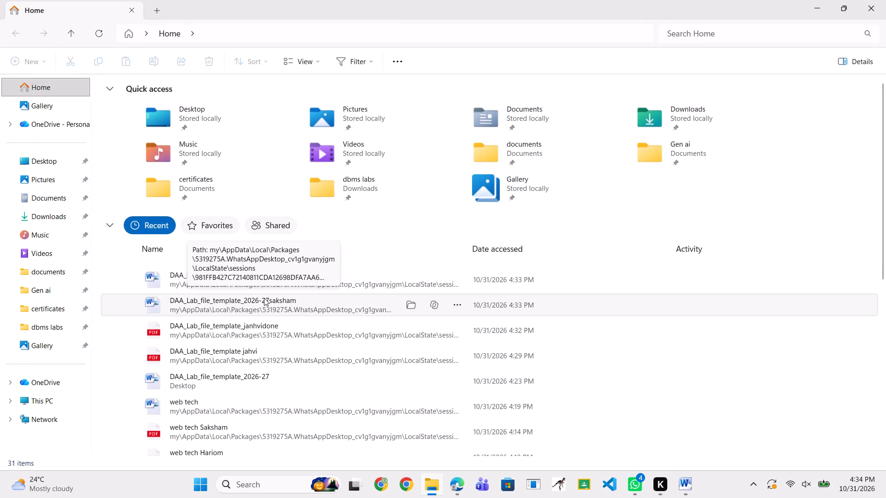
{"action": "double_click", "coordinate": [353, 310]}
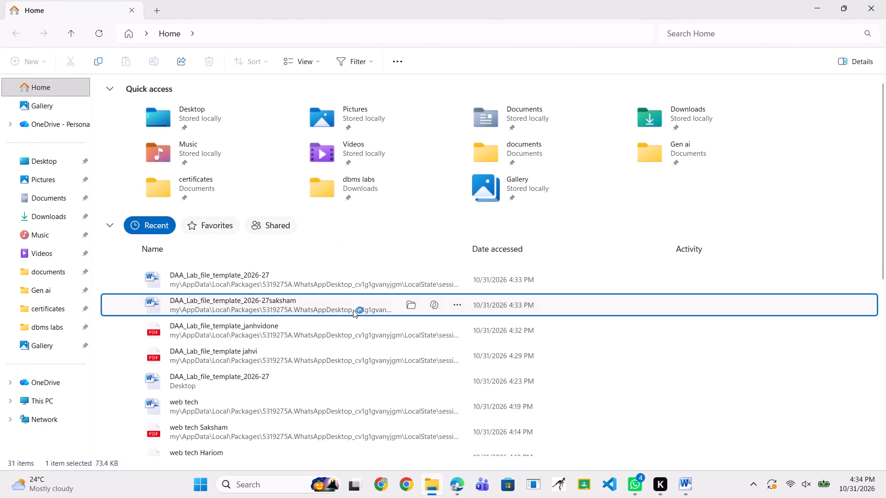
Export the document as a PDF named "DAA_Lab_file_template_2026-27saksham" in the 2026-44 folder and check the cover page's submission details.
{"action": "left_click", "coordinate": [14, 20]}
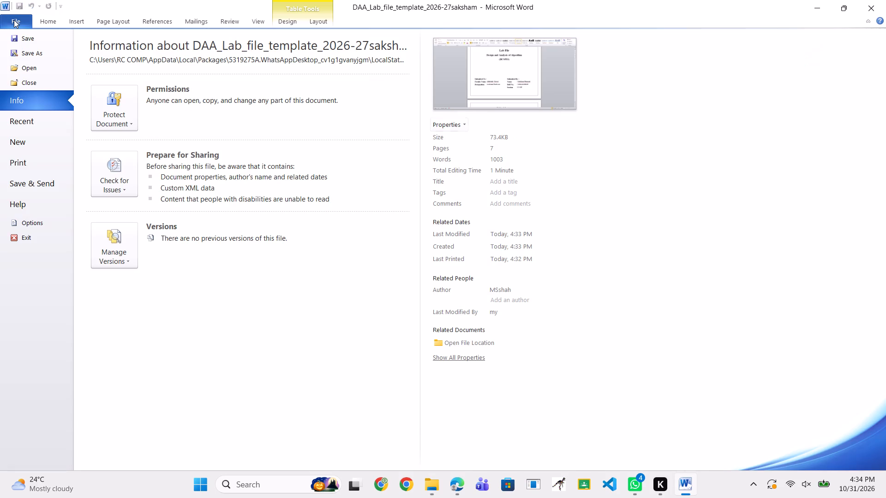
{"action": "left_click", "coordinate": [39, 57]}
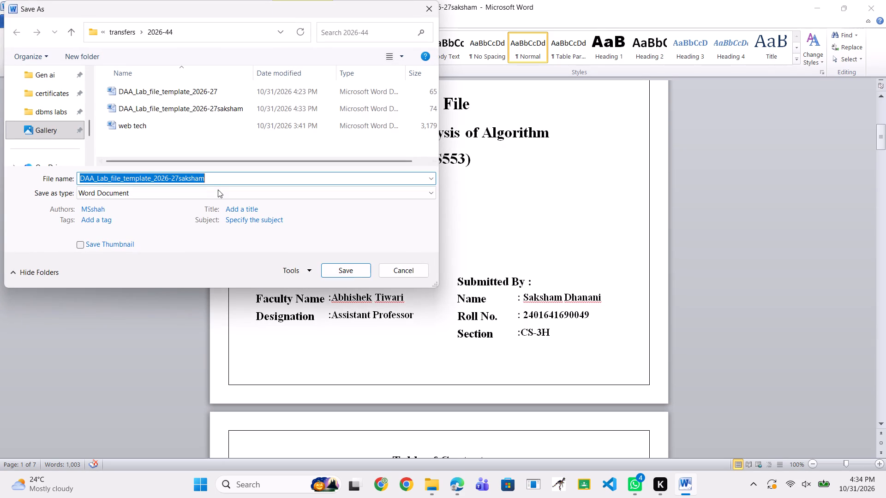
{"action": "left_click", "coordinate": [215, 190]}
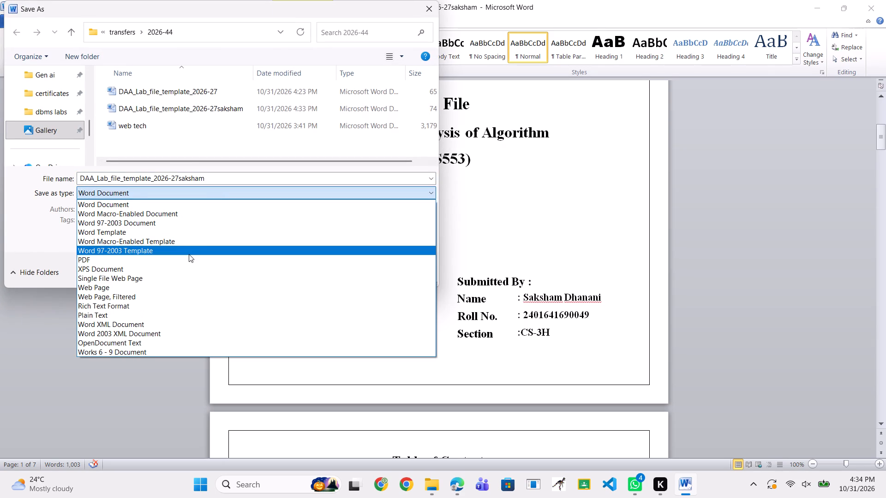
{"action": "left_click", "coordinate": [189, 255]}
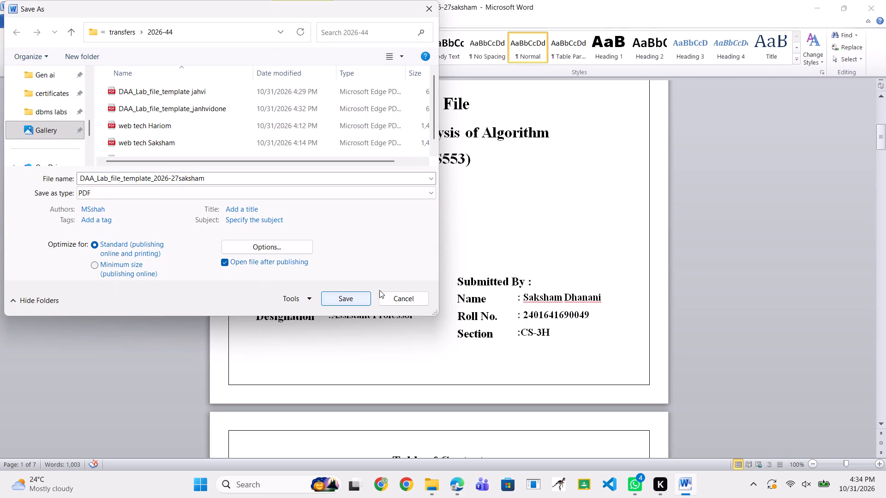
{"action": "left_click", "coordinate": [357, 306]}
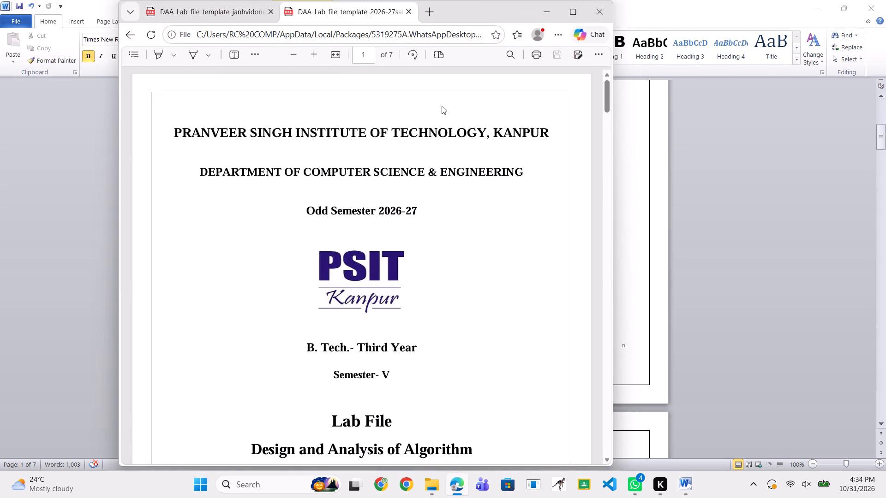
{"action": "scroll", "coordinate": [565, 428], "scroll_direction": "down", "scroll_amount": 3}
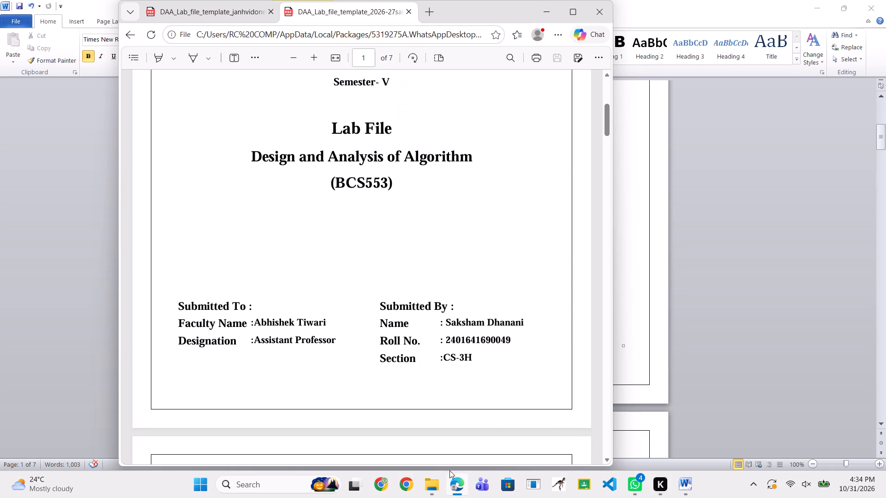
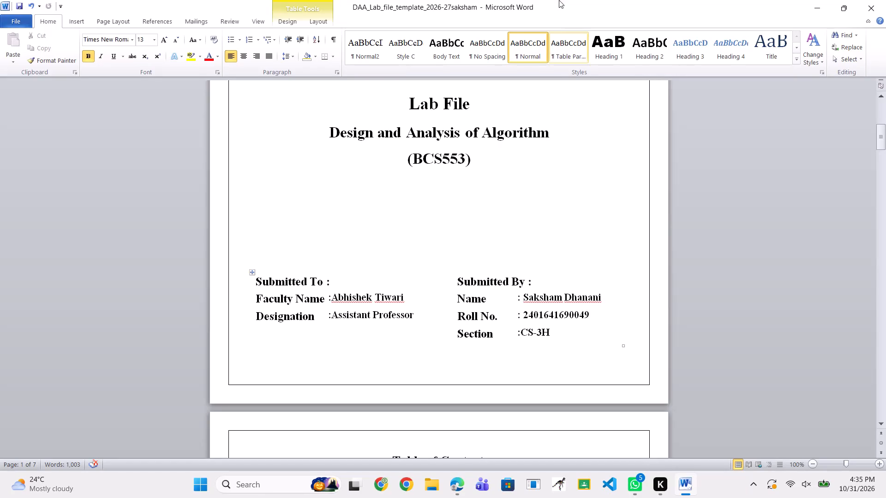
Replace the faculty name under Submitted To on the cover page with the other faculty member's name.
{"action": "left_click", "coordinate": [885, 0]}
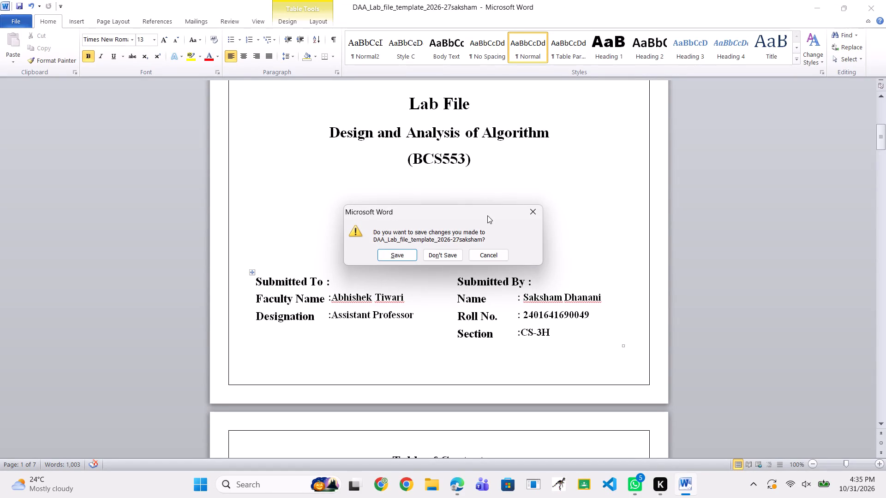
{"action": "left_click", "coordinate": [543, 214]}
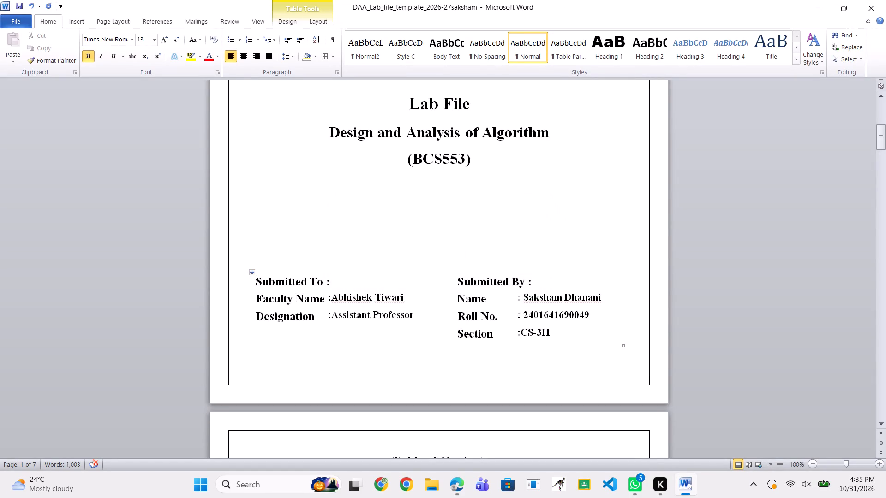
{"action": "left_click_drag", "start_coordinate": [409, 297], "coordinate": [338, 300]}
{"action": "type", "text": "aran"}
{"action": "key", "text": "space"}
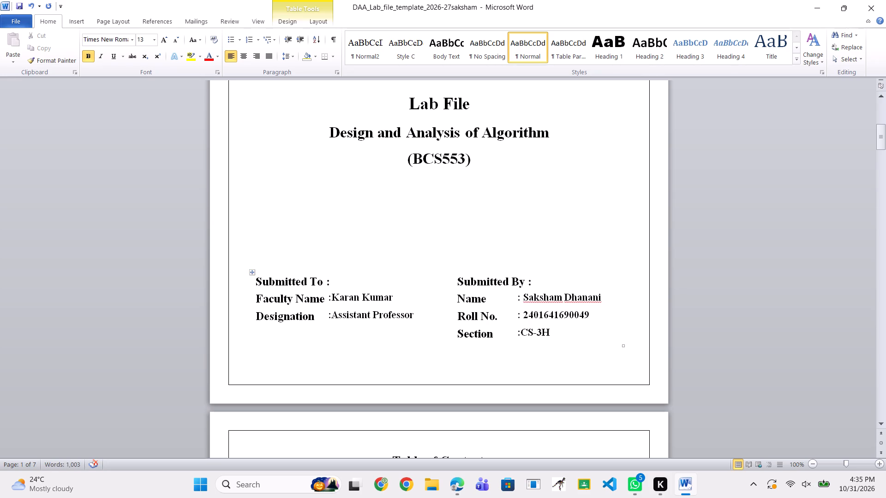
Replace the student's name under Submitted By on the cover page with the next student's name.
{"action": "left_click_drag", "start_coordinate": [525, 298], "coordinate": [561, 302]}
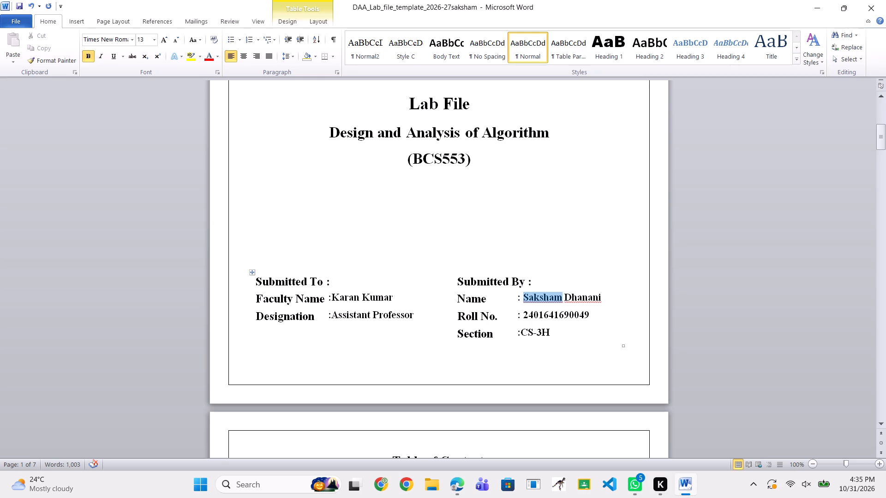
{"action": "left_click_drag", "start_coordinate": [561, 302], "coordinate": [599, 304]}
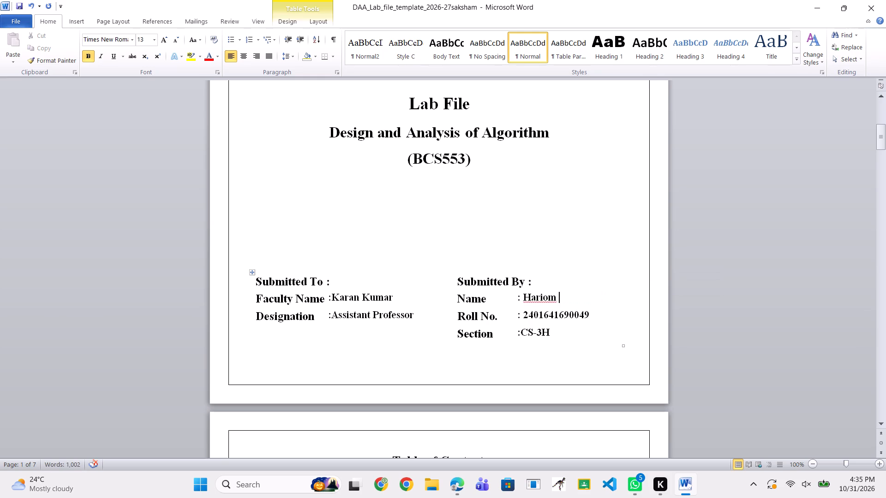
{"action": "key", "text": "s"}
{"action": "type", "text": "in"}
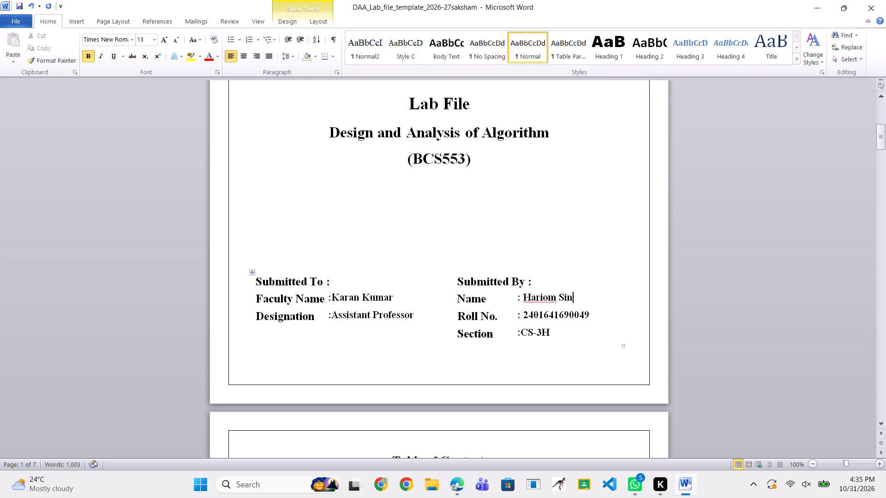
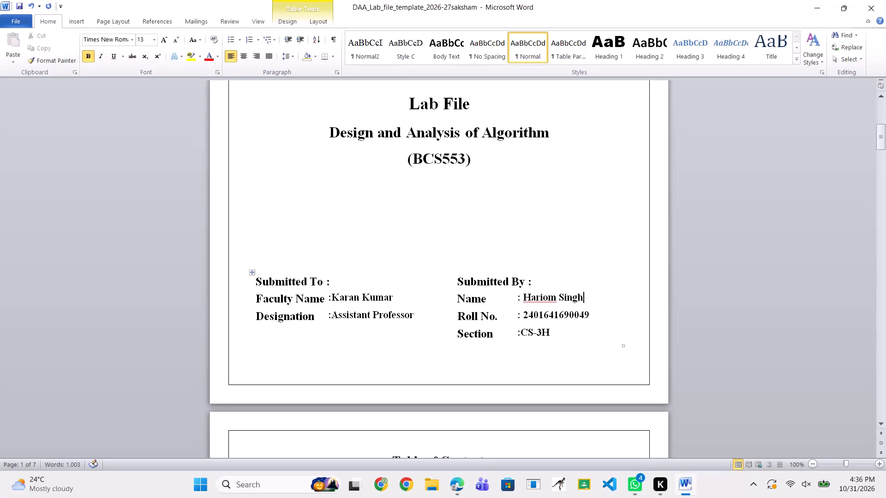
Replace the roll number under Submitted By on the cover page with the current student's roll number.
{"action": "left_click_drag", "start_coordinate": [594, 317], "coordinate": [557, 314]}
{"action": "left_click_drag", "start_coordinate": [557, 314], "coordinate": [555, 313]}
{"action": "key", "text": "BackSpace"}
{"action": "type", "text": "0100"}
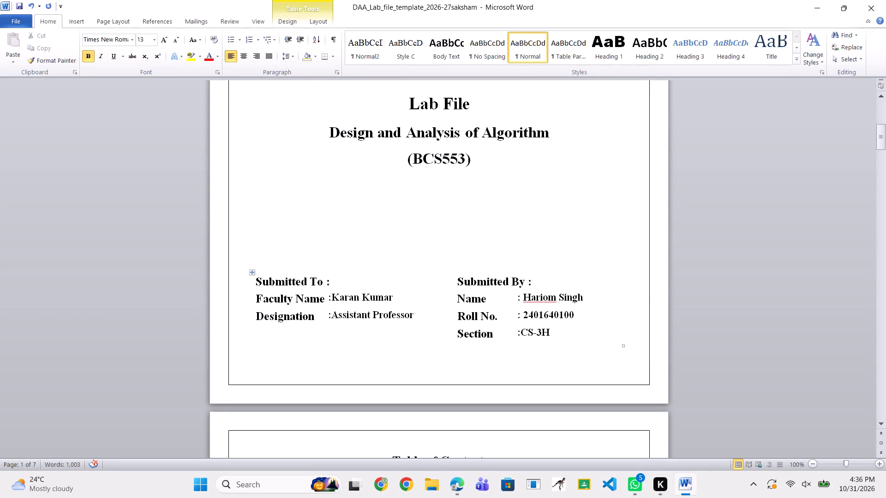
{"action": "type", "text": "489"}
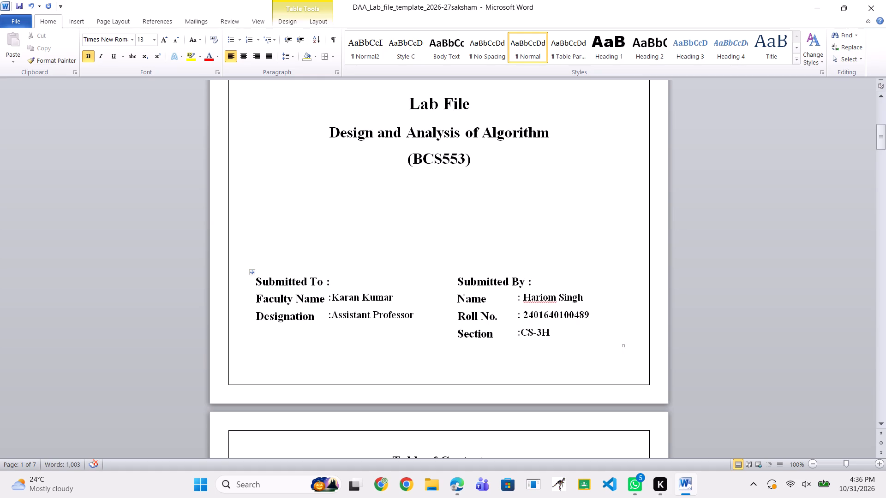
Change the section under Submitted By on the cover page to CS-3M.
{"action": "left_click", "coordinate": [553, 327]}
{"action": "left_click", "coordinate": [553, 334]}
{"action": "key", "text": "BackSpace"}
Export the lab file as a PDF named DAA_Lab_file_template_2026-27hariom in the 2026-44 folder.
{"action": "scroll", "coordinate": [454, 298], "scroll_direction": "down", "scroll_amount": 8}
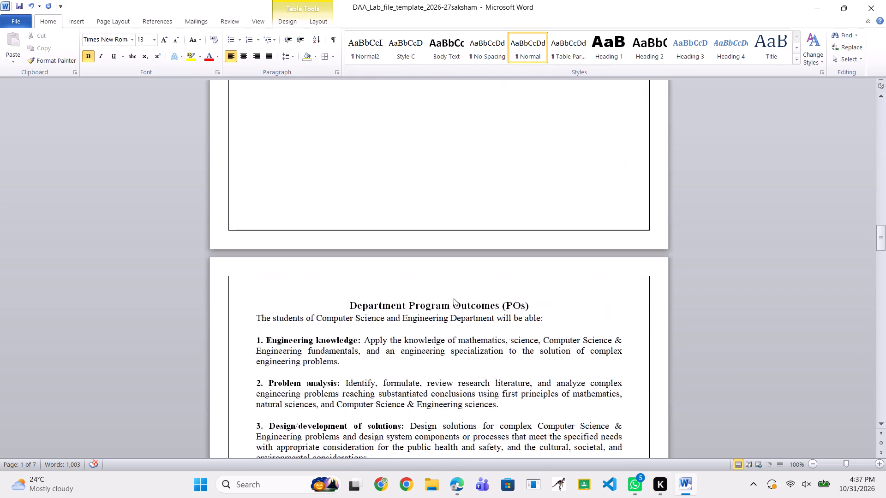
{"action": "scroll", "coordinate": [454, 298], "scroll_direction": "down", "scroll_amount": 1}
{"action": "left_click", "coordinate": [6, 14]}
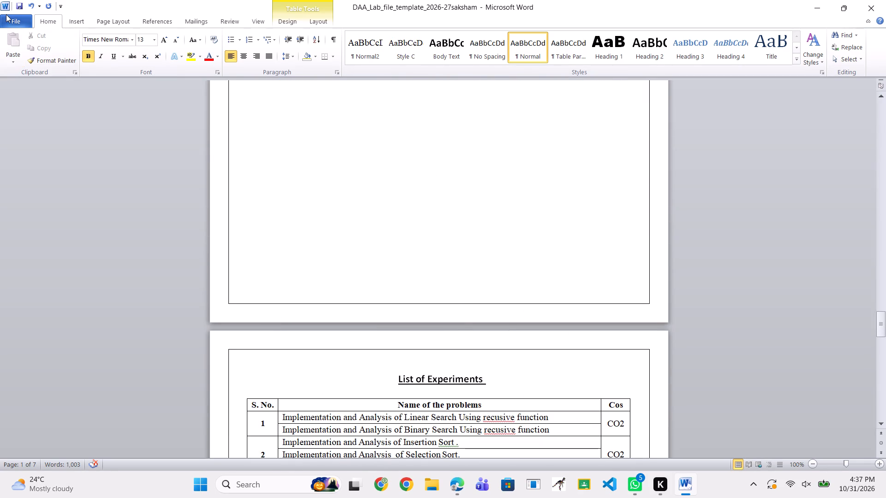
{"action": "left_click", "coordinate": [40, 54]}
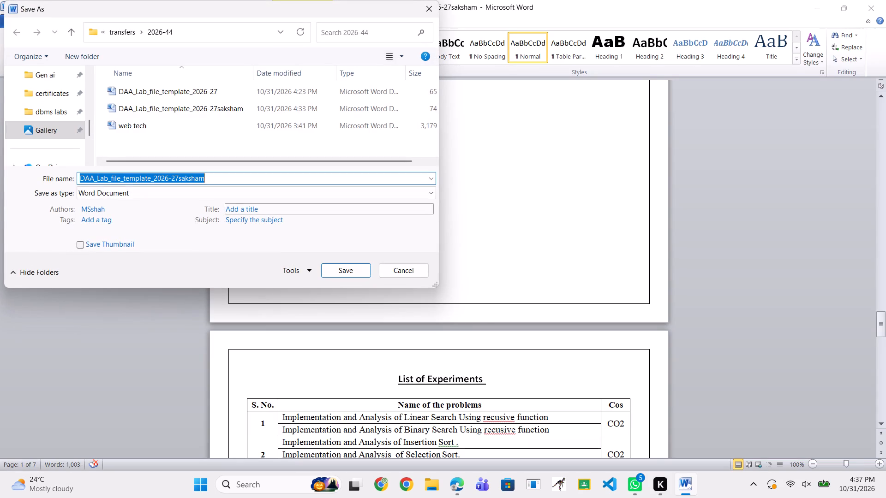
{"action": "left_click_drag", "start_coordinate": [236, 182], "coordinate": [181, 180]}
{"action": "key", "text": "BackSpace"}
{"action": "key", "text": "BackSpace"}
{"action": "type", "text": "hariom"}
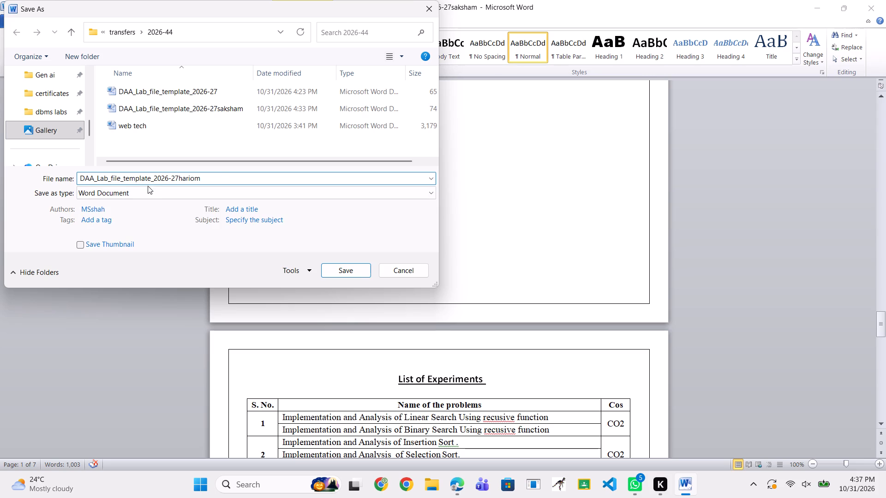
{"action": "left_click_drag", "start_coordinate": [147, 188], "coordinate": [102, 257]}
{"action": "left_click", "coordinate": [102, 257]}
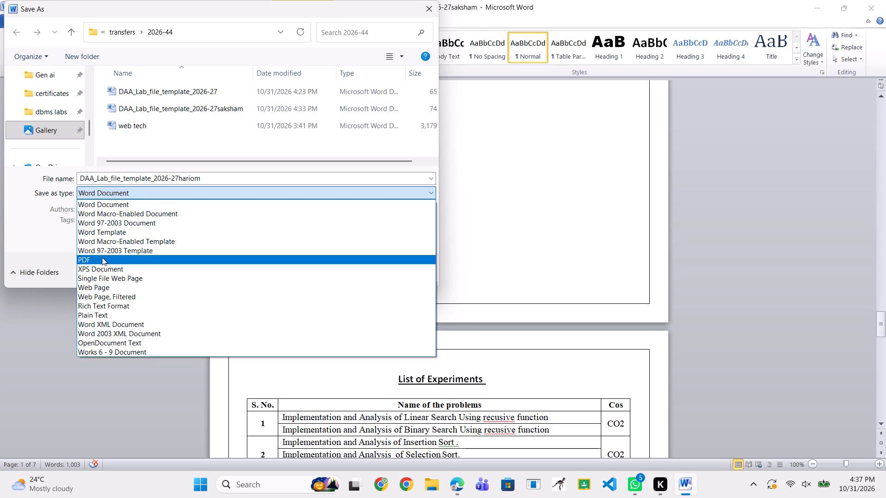
{"action": "left_click", "coordinate": [351, 302]}
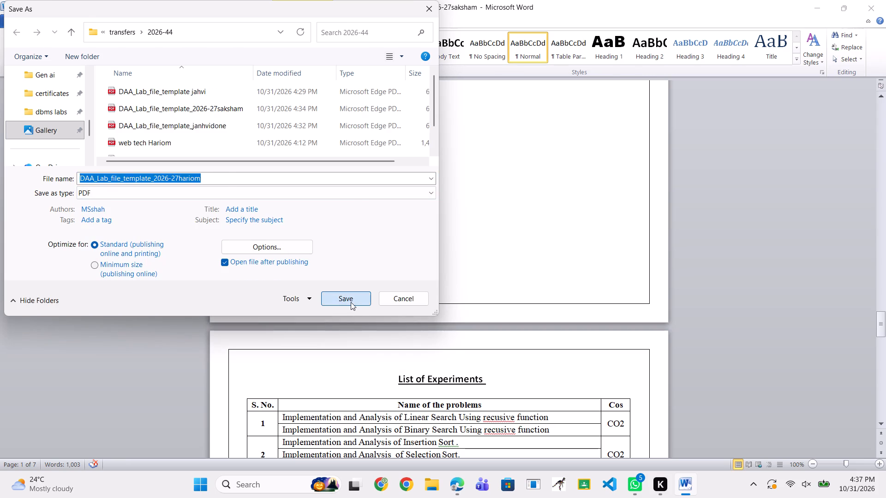
Review the cover page of the exported lab file PDF in Edge, and close all open PDFs along with the browser window.
{"action": "scroll", "coordinate": [476, 221], "scroll_direction": "down", "scroll_amount": 2}
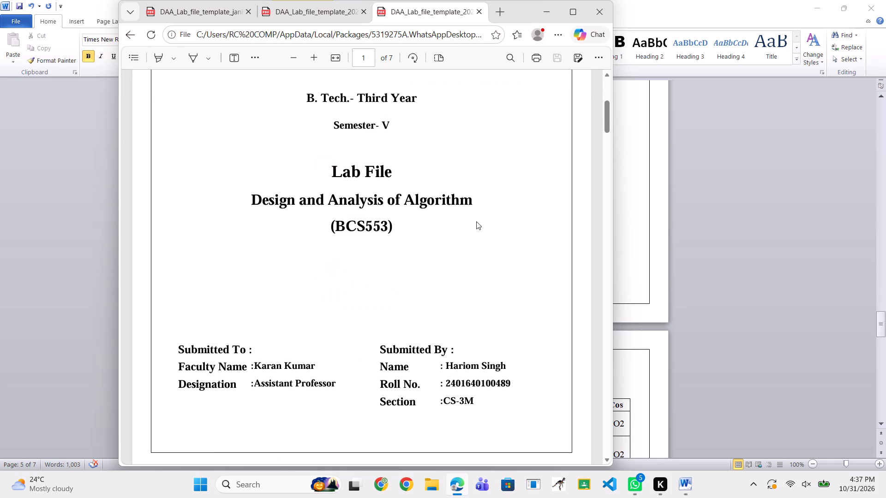
{"action": "scroll", "coordinate": [476, 221], "scroll_direction": "down", "scroll_amount": 1}
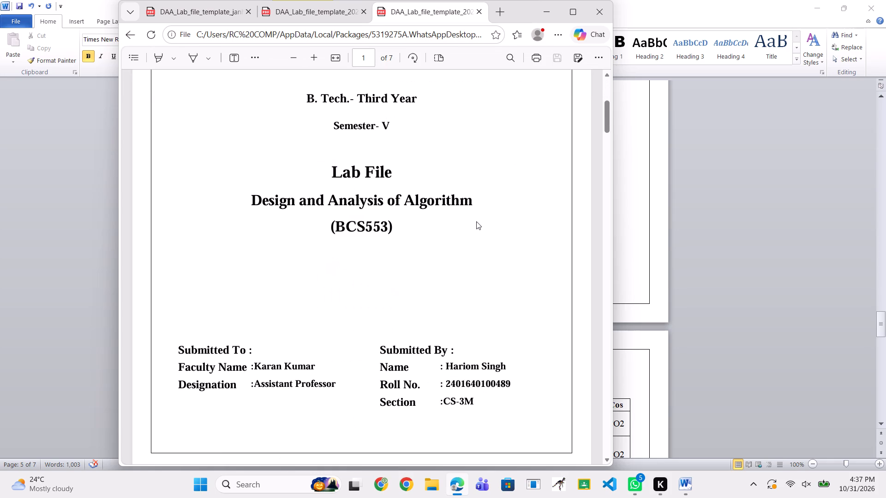
{"action": "triple_click", "coordinate": [248, 15]}
{"action": "left_click", "coordinate": [248, 15]}
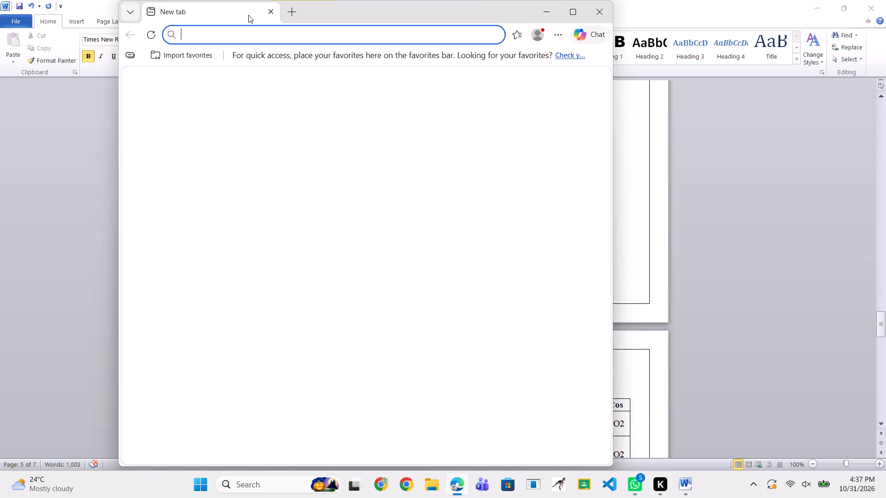
{"action": "left_click", "coordinate": [602, 15]}
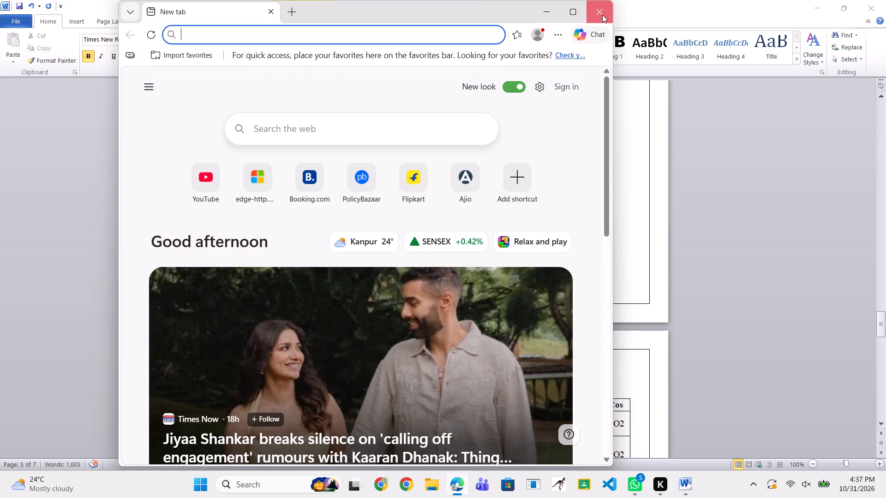